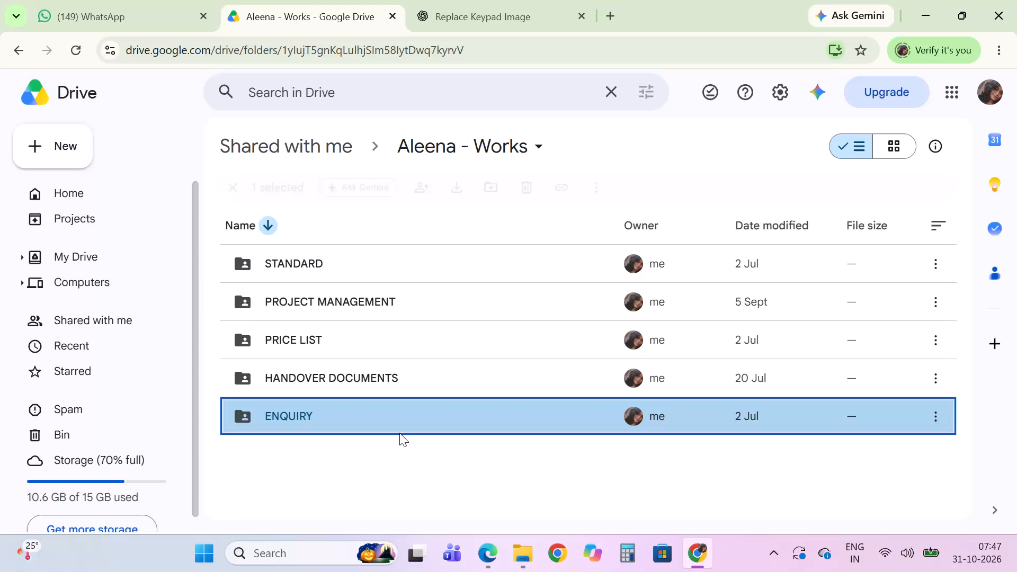
Open the VERSION 2 folder under ENQUIRY, OCTOBER 2026, MS. ASHA_TRIVANDRUM to check its contents.
{"action": "left_click", "coordinate": [399, 433]}
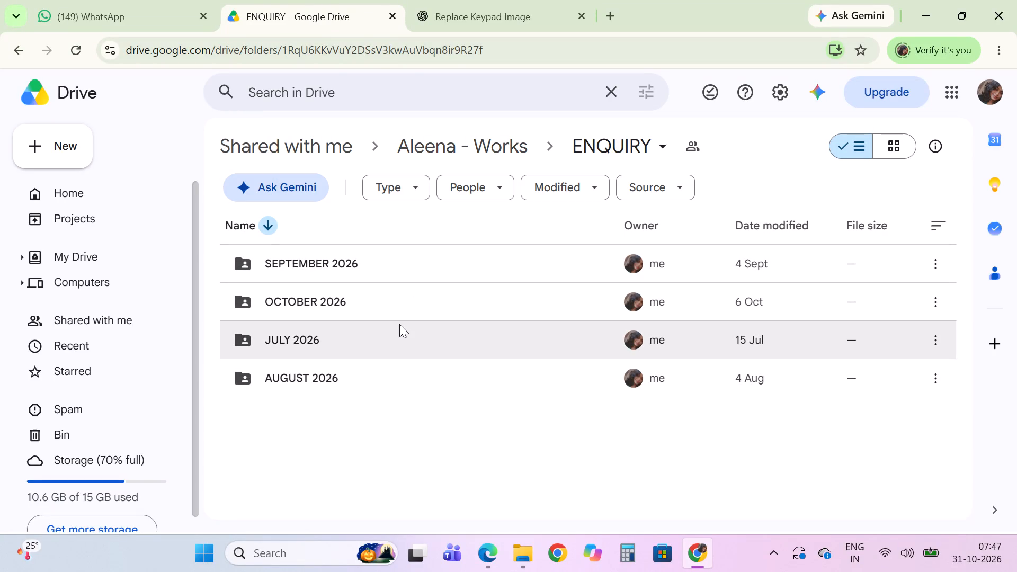
{"action": "double_click", "coordinate": [407, 313]}
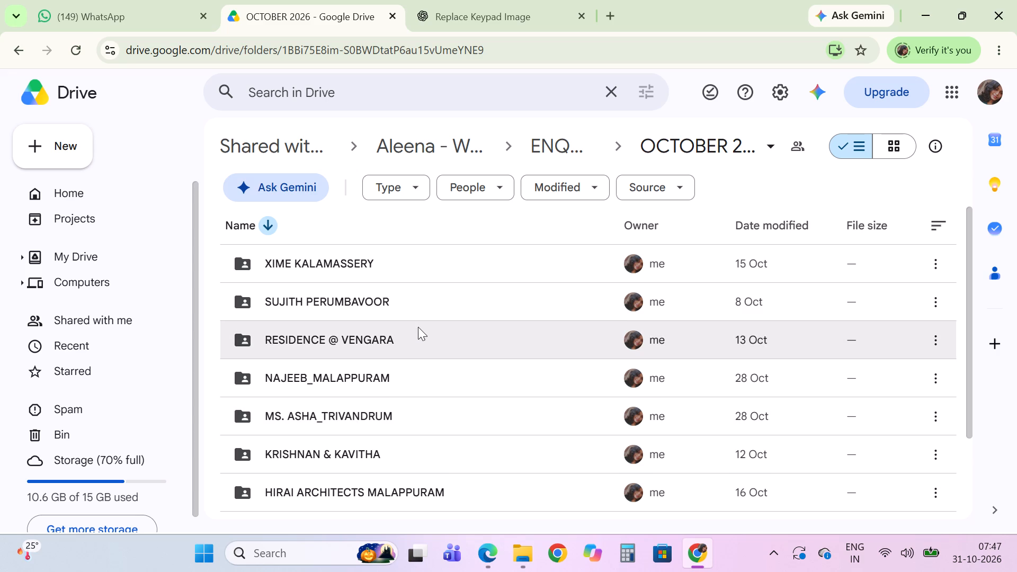
{"action": "scroll", "coordinate": [490, 473], "scroll_direction": "down", "scroll_amount": 3}
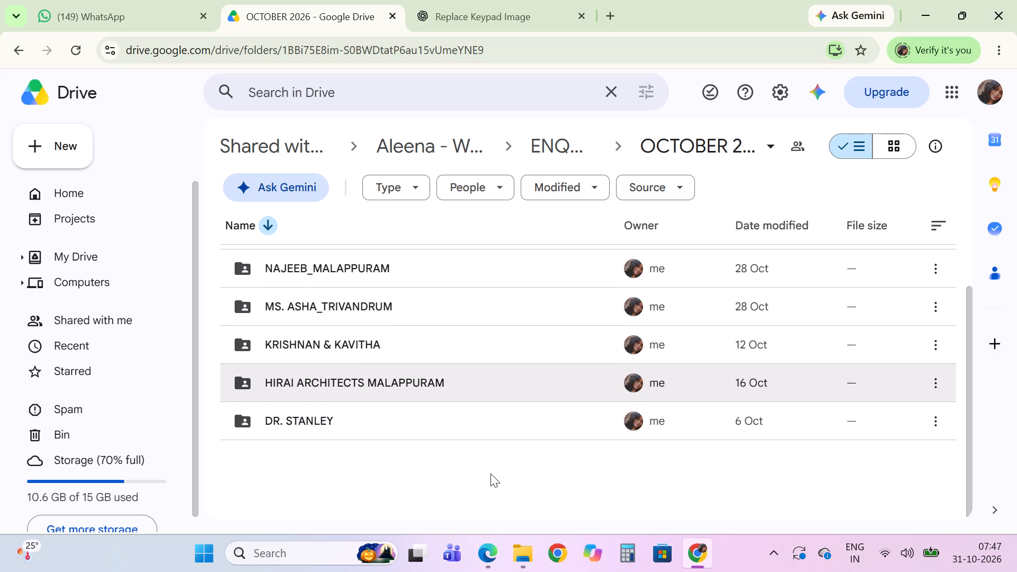
{"action": "scroll", "coordinate": [510, 323], "scroll_direction": "up", "scroll_amount": 1}
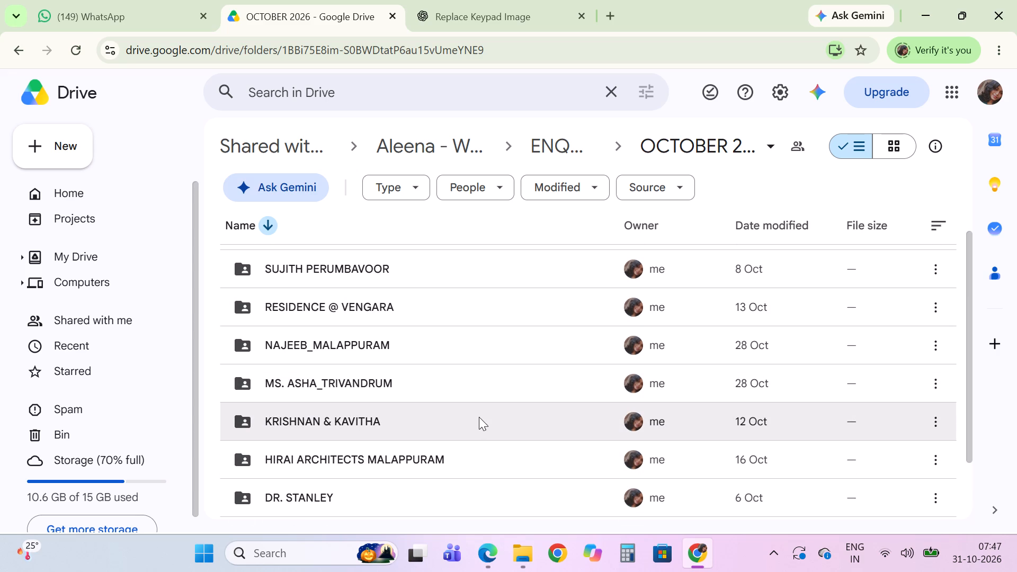
{"action": "double_click", "coordinate": [515, 387]}
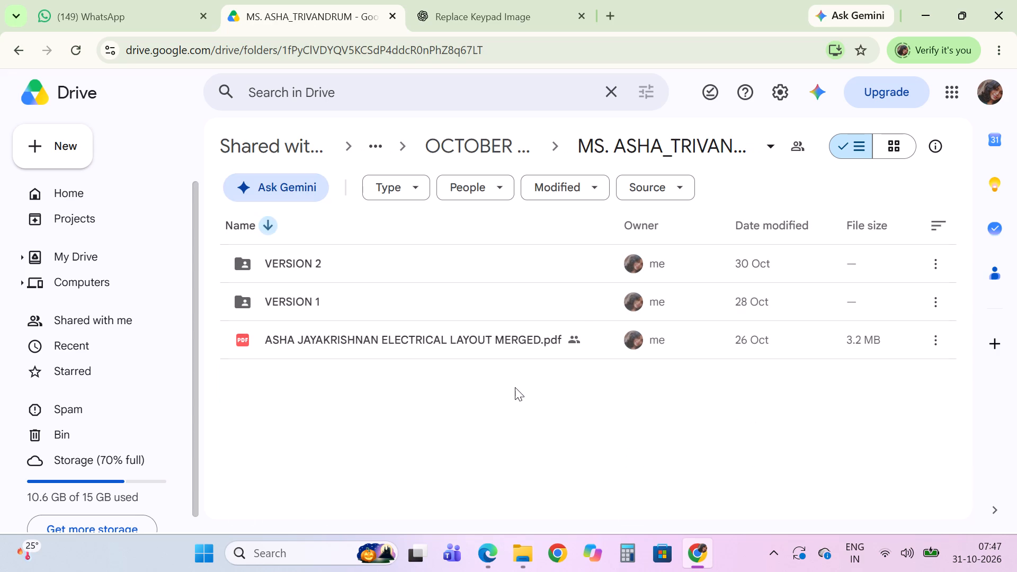
{"action": "double_click", "coordinate": [385, 251]}
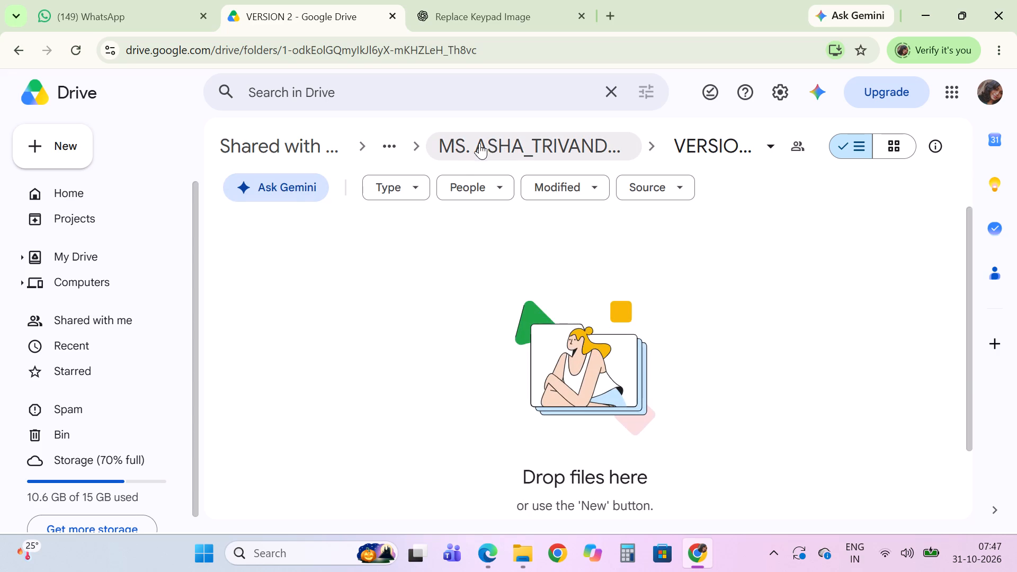
{"action": "left_click", "coordinate": [483, 140]}
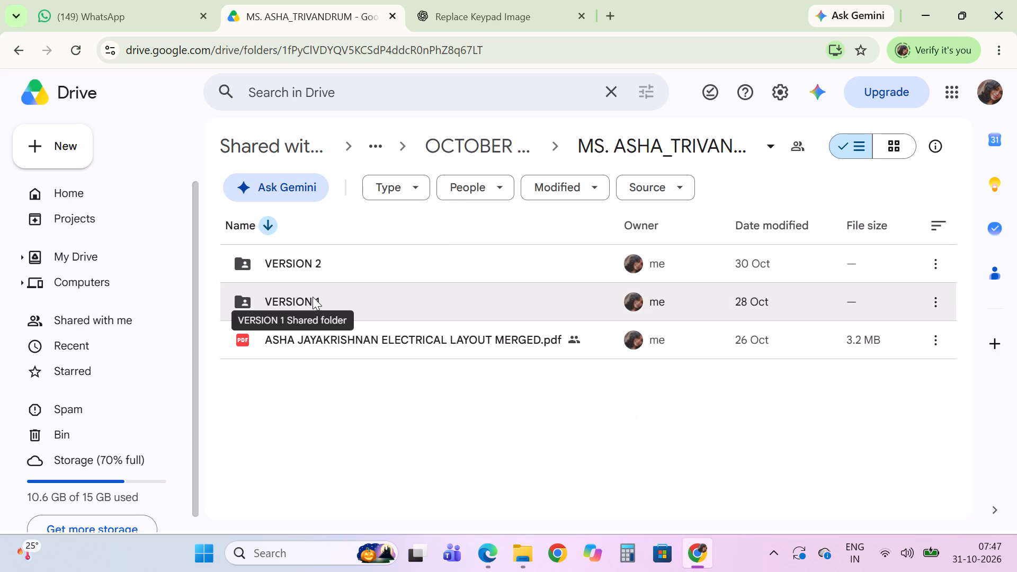
{"action": "double_click", "coordinate": [313, 297]}
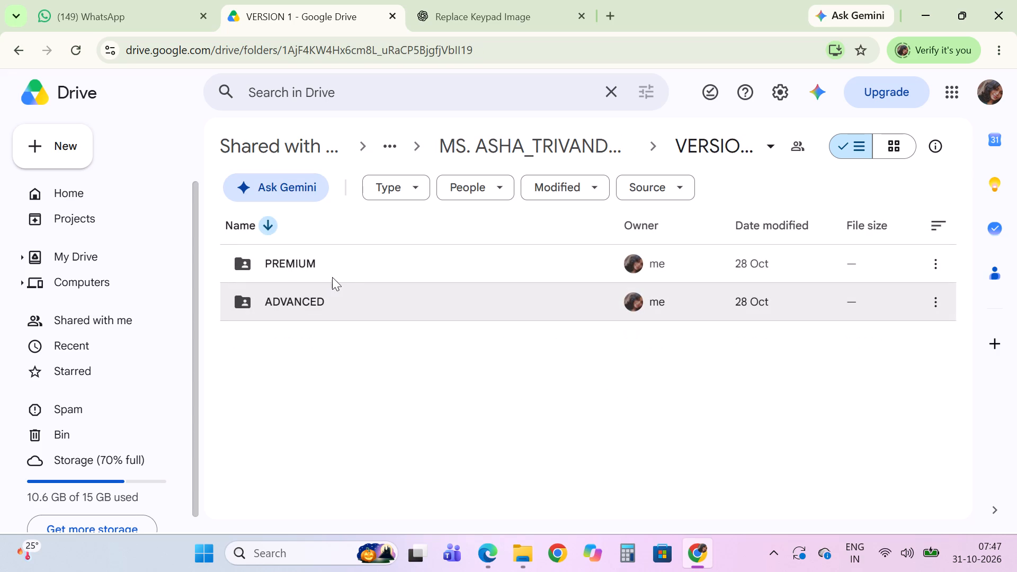
{"action": "double_click", "coordinate": [348, 267]}
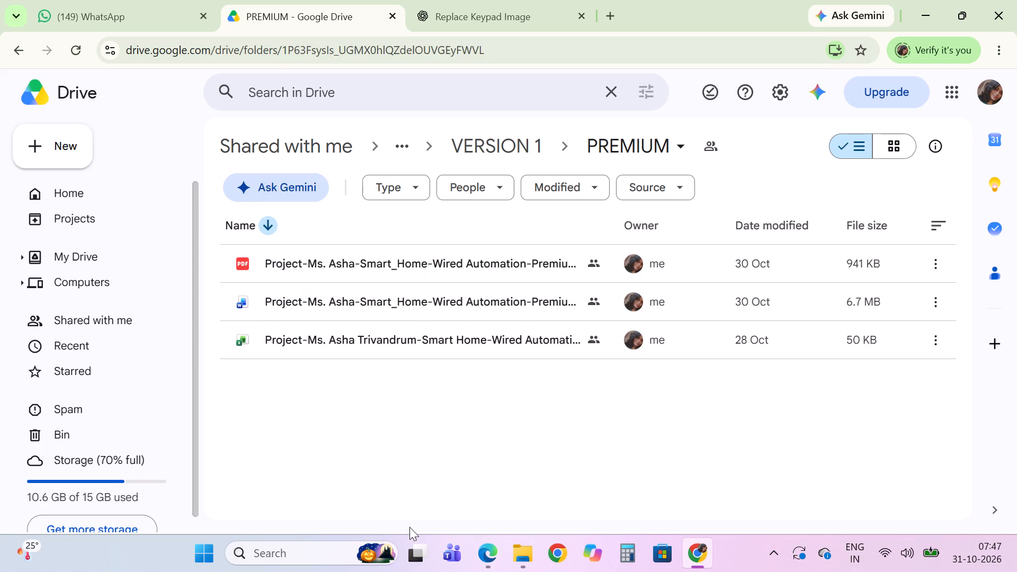
Search Windows for "recycle" and open the Recycle Bin.
{"action": "left_click", "coordinate": [319, 550]}
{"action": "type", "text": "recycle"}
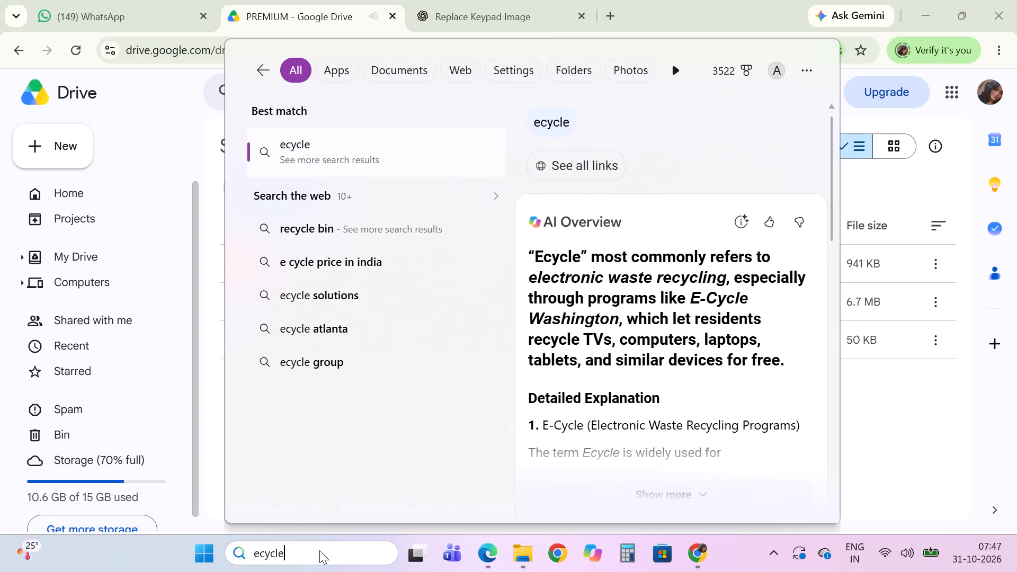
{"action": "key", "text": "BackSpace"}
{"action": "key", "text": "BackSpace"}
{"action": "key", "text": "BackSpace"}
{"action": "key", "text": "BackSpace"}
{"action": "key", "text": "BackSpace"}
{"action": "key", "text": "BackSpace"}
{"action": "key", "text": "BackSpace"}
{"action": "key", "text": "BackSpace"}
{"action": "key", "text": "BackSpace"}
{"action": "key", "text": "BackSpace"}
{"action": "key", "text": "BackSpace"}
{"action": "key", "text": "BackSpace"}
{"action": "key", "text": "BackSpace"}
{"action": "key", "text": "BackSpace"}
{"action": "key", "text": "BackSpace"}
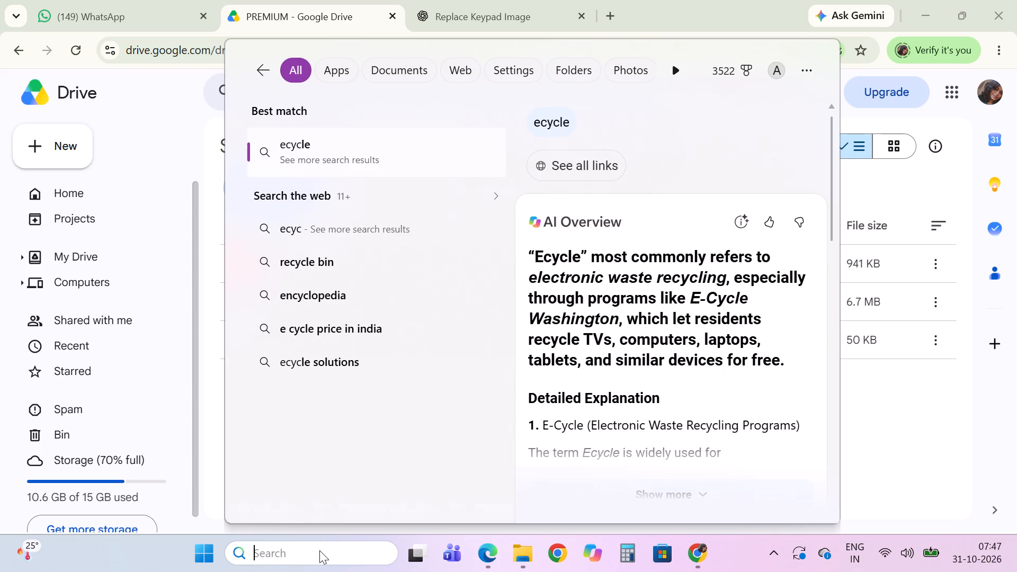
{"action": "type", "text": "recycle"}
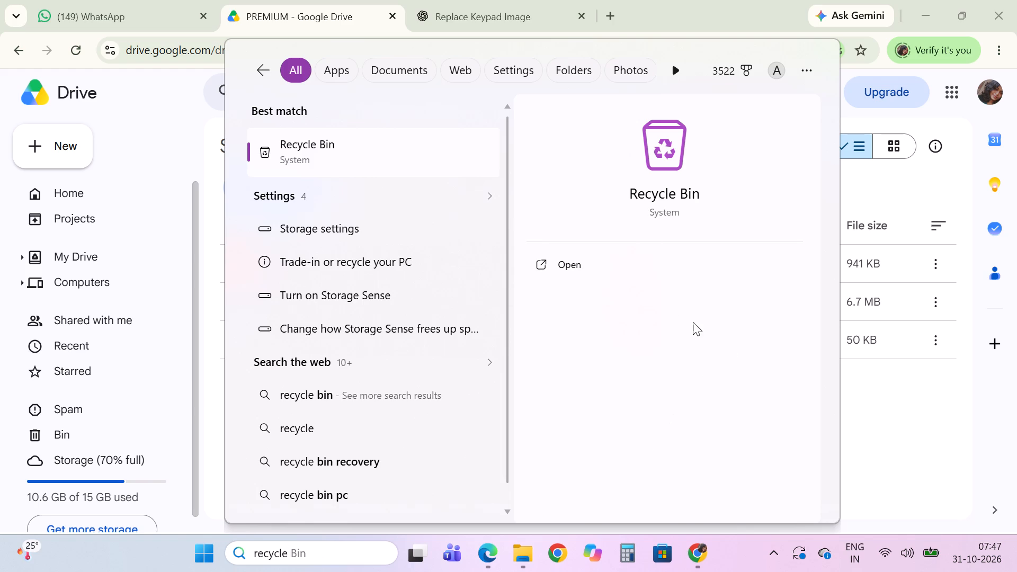
{"action": "left_click", "coordinate": [637, 271]}
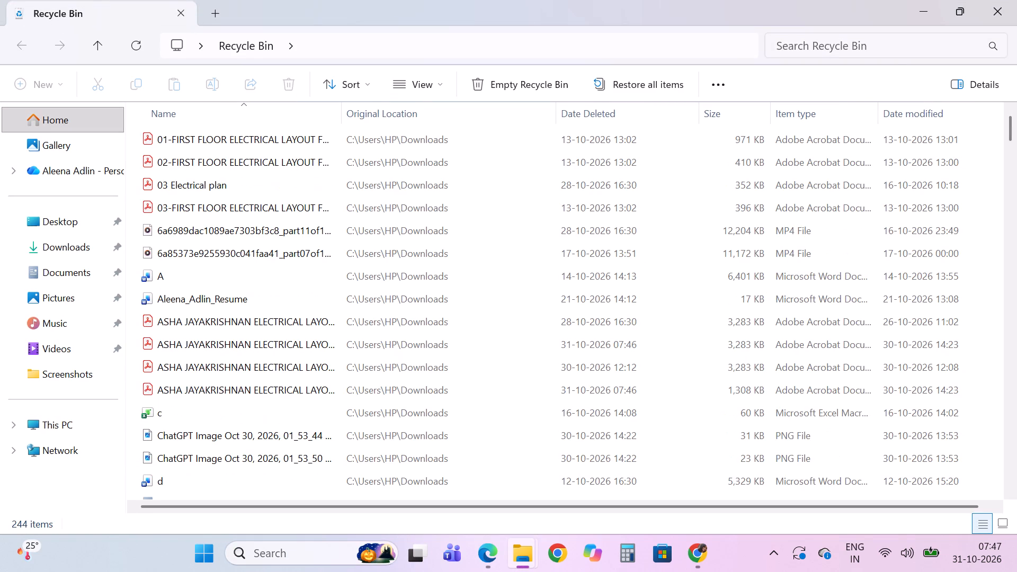
{"action": "left_click", "coordinate": [894, 44]}
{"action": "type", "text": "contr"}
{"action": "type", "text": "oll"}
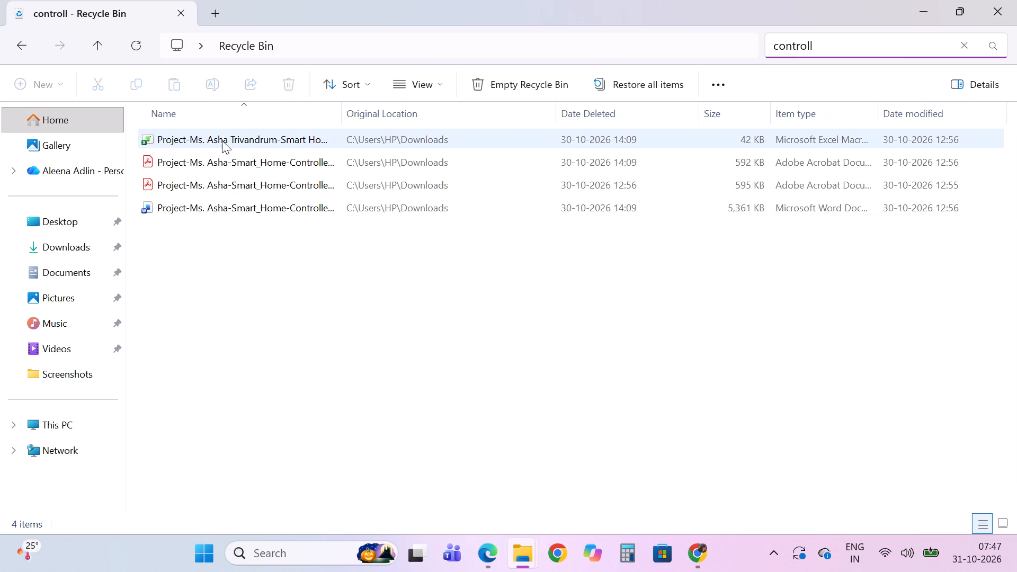
{"action": "double_click", "coordinate": [226, 137]}
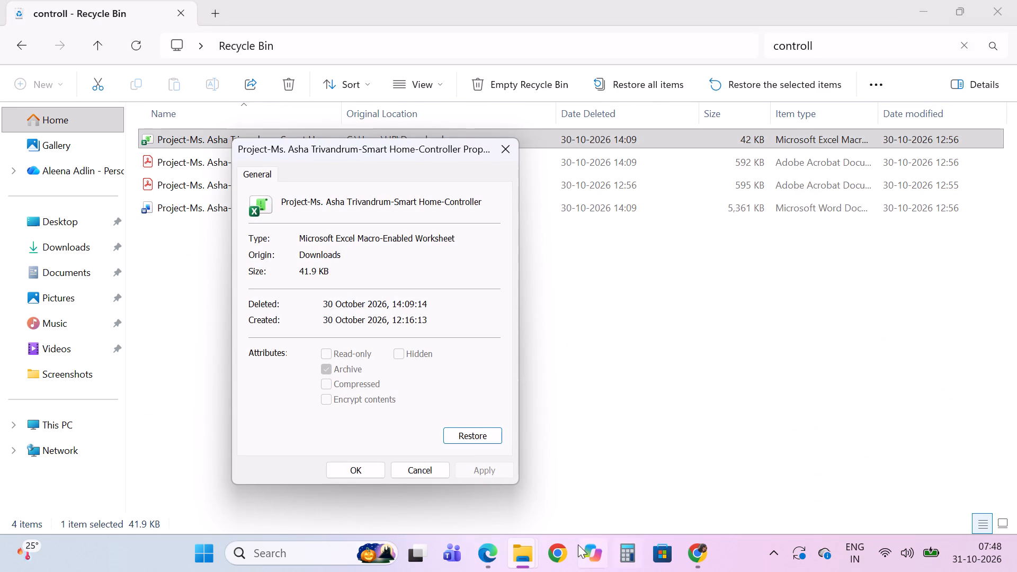
{"action": "left_click", "coordinate": [458, 434]}
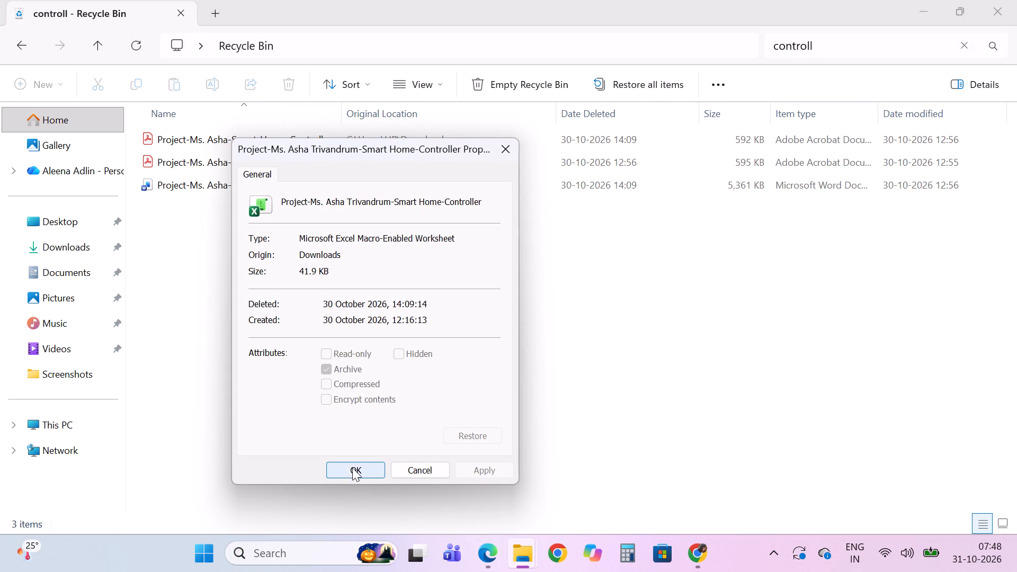
{"action": "left_click", "coordinate": [352, 468]}
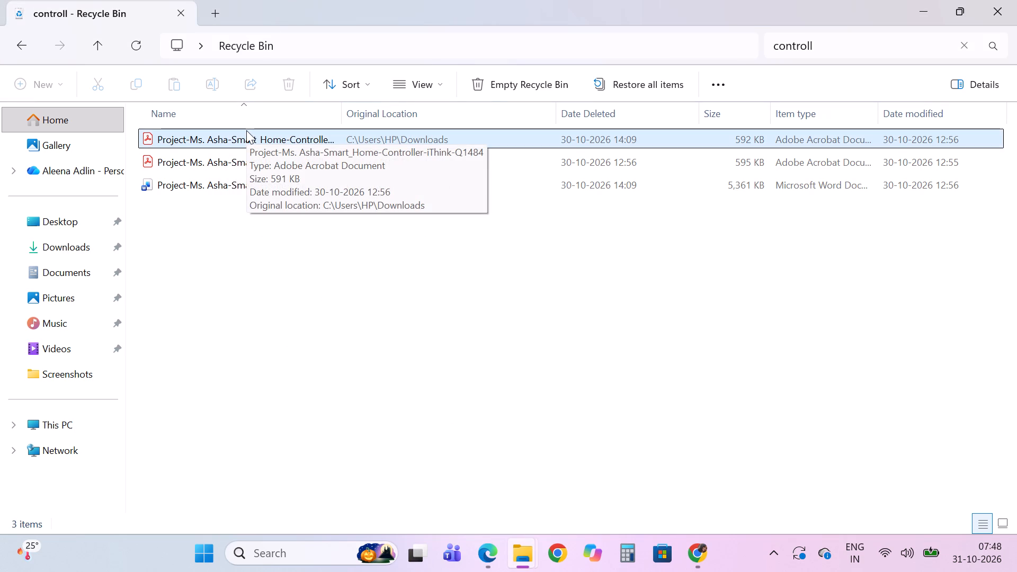
Restore the deleted PDF Project-Ms. Asha-Smart_Home-Controller-iThink-Q1484, the copy modified at 12:56.
{"action": "double_click", "coordinate": [246, 130]}
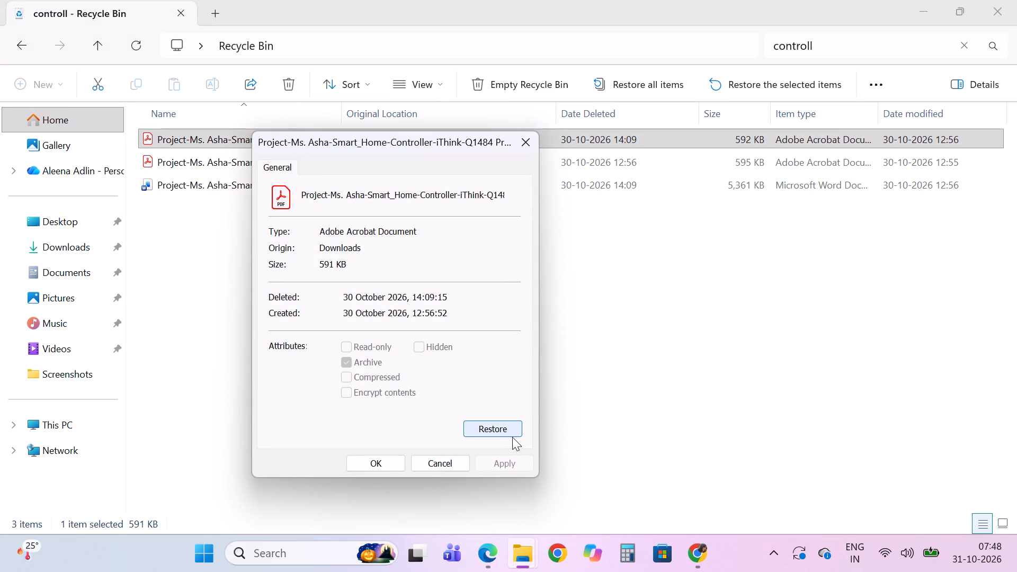
{"action": "left_click", "coordinate": [504, 432]}
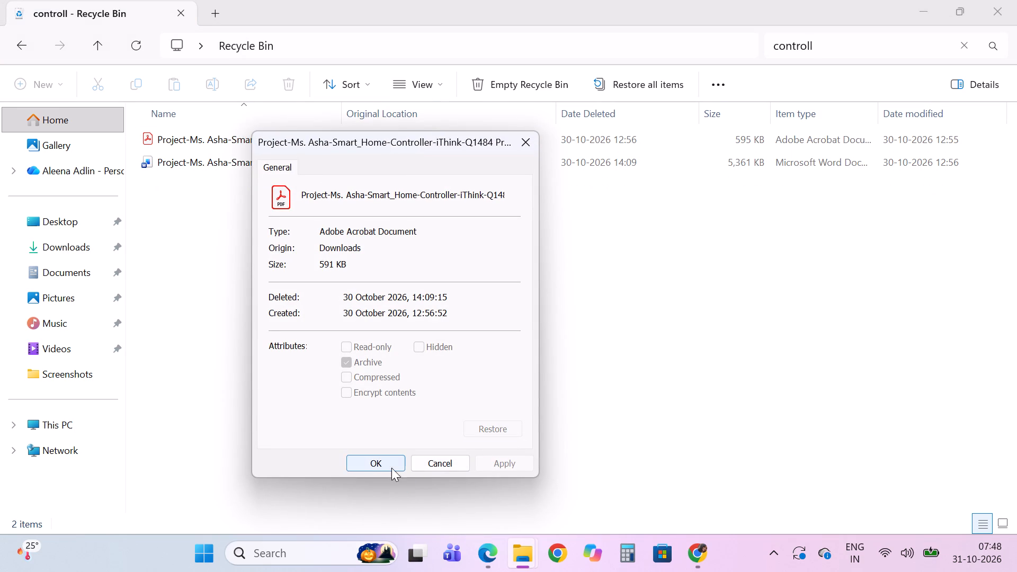
{"action": "left_click", "coordinate": [391, 465]}
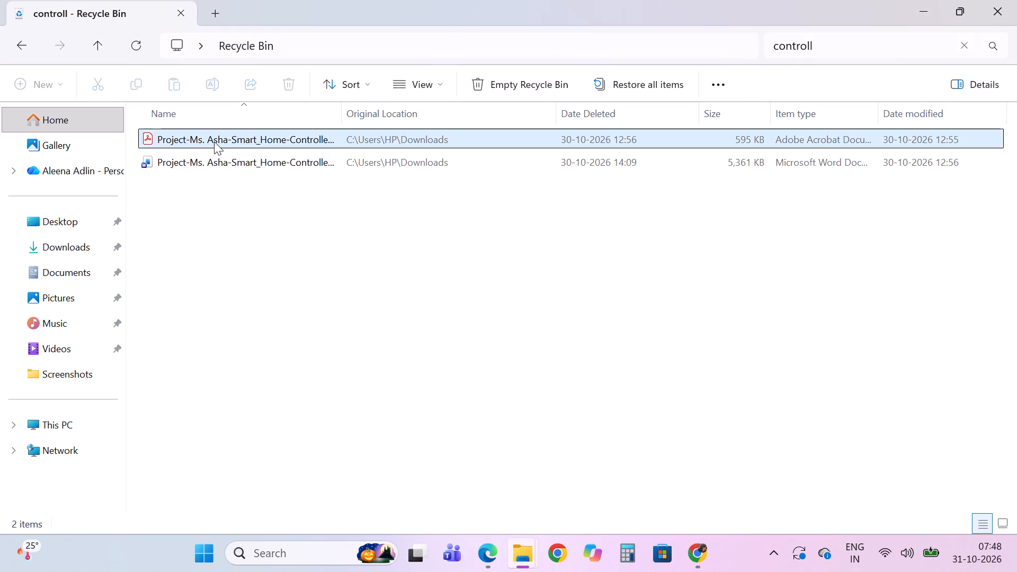
Restore the deleted Smart Home Controller Word document from the Recycle Bin.
{"action": "double_click", "coordinate": [215, 166]}
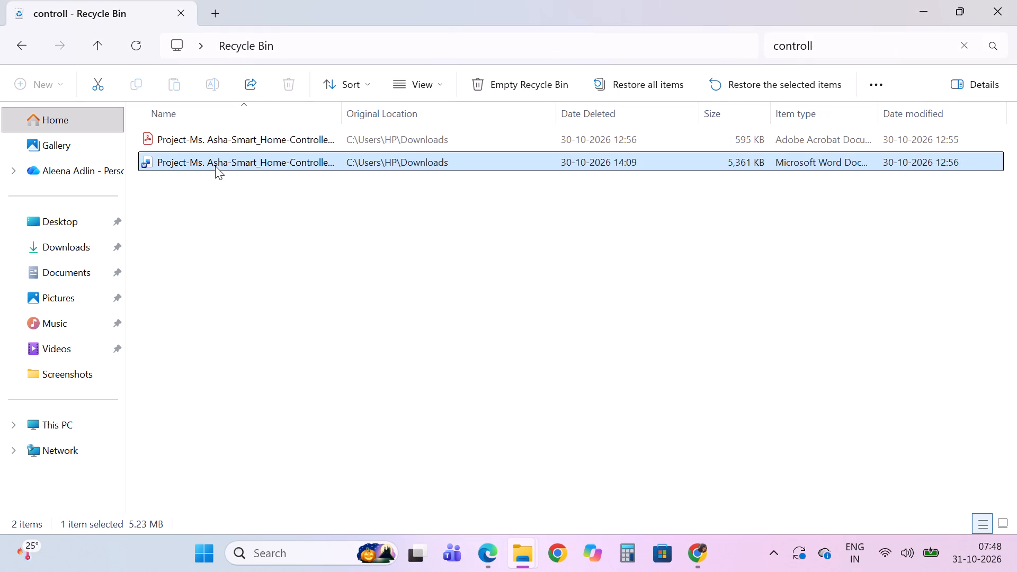
{"action": "left_click", "coordinate": [461, 450]}
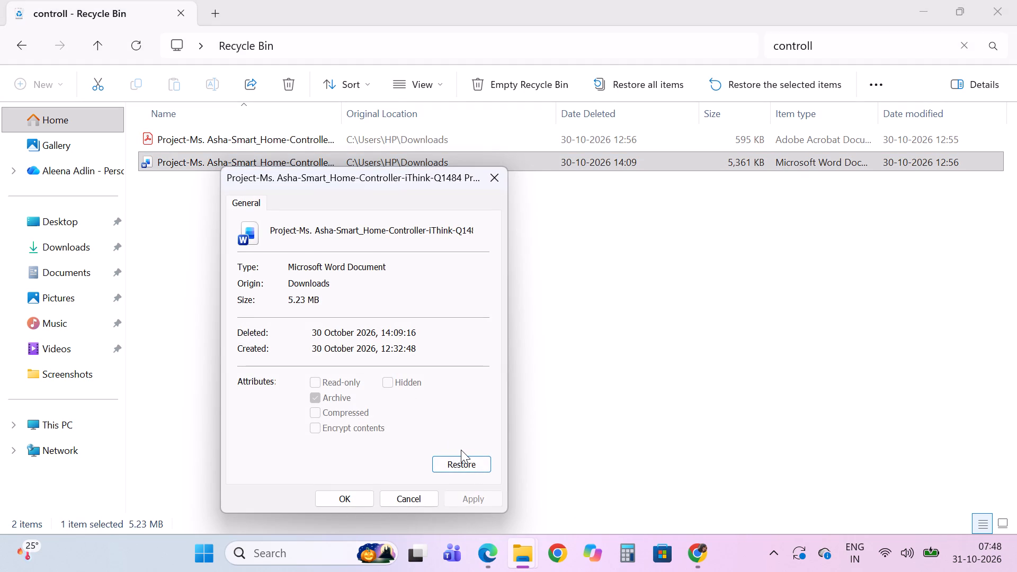
{"action": "left_click", "coordinate": [451, 467]}
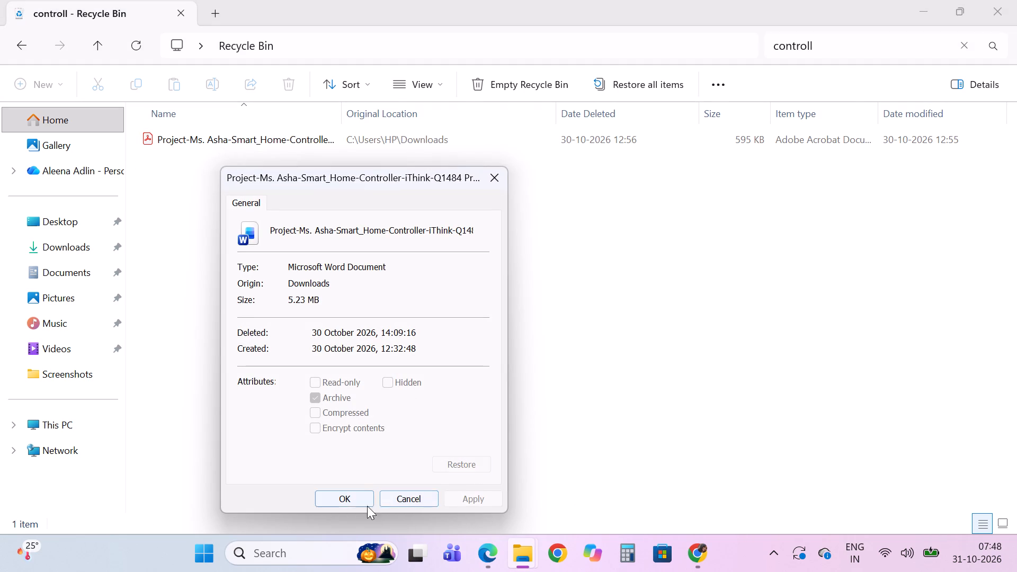
{"action": "left_click", "coordinate": [354, 498]}
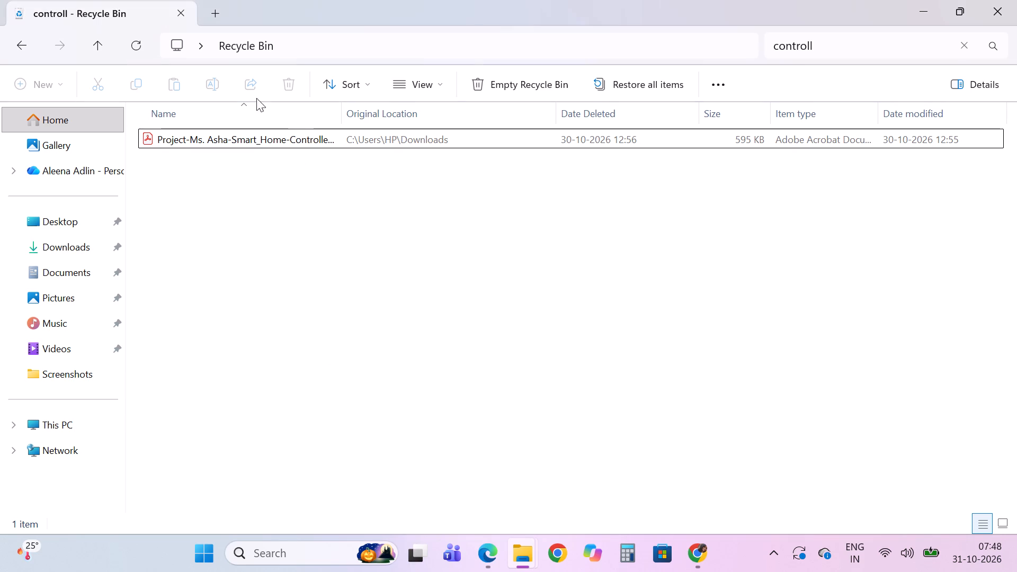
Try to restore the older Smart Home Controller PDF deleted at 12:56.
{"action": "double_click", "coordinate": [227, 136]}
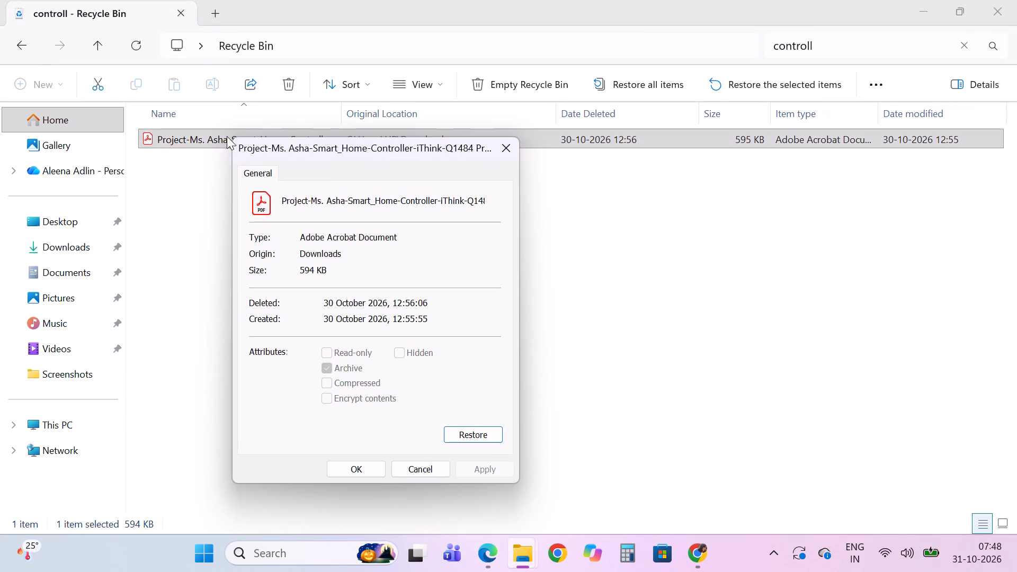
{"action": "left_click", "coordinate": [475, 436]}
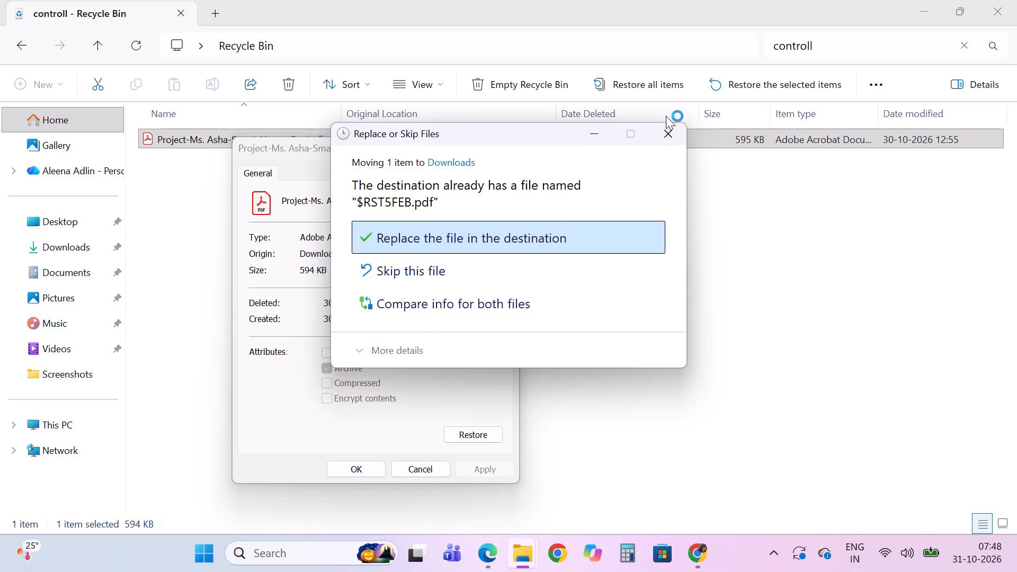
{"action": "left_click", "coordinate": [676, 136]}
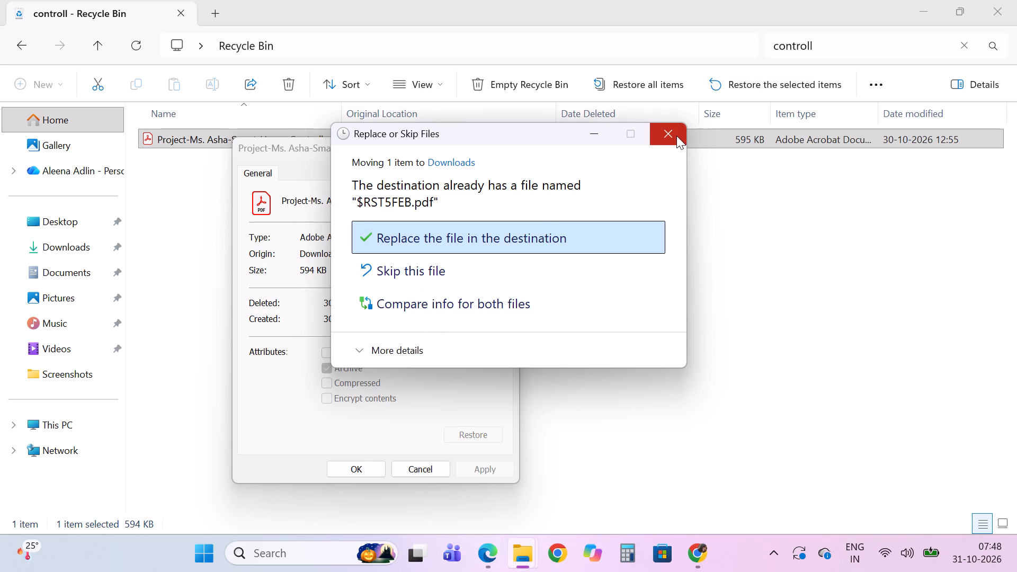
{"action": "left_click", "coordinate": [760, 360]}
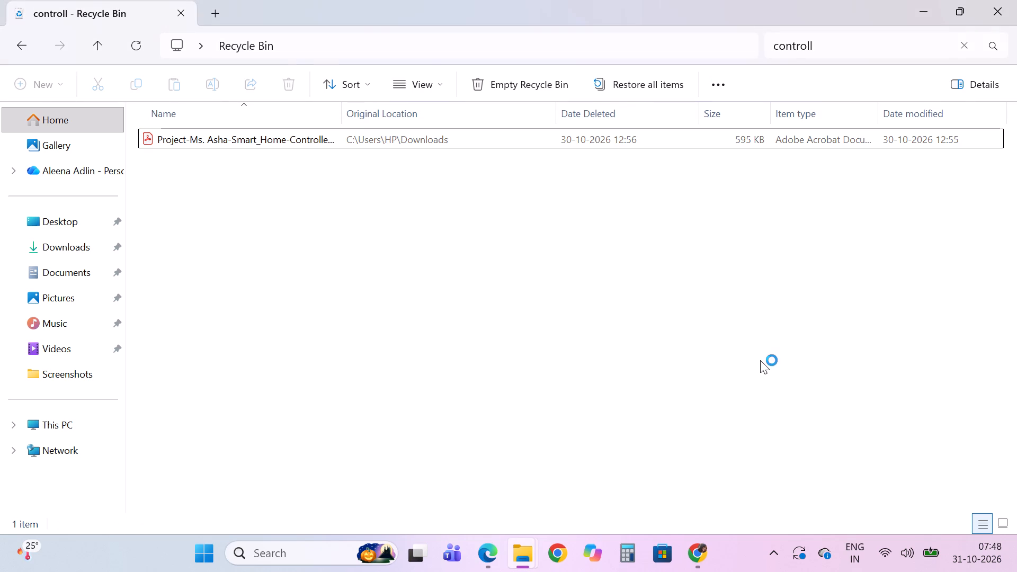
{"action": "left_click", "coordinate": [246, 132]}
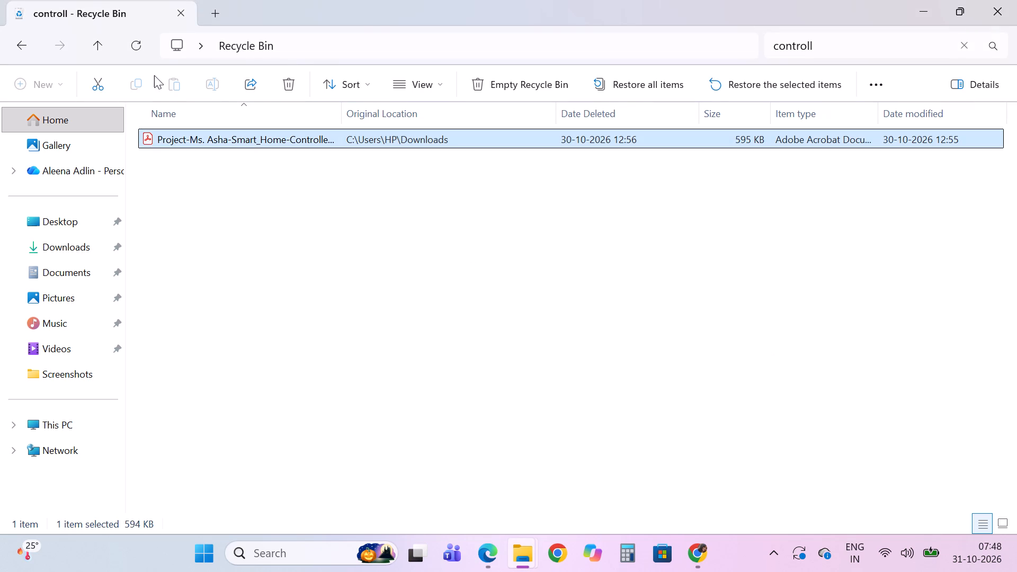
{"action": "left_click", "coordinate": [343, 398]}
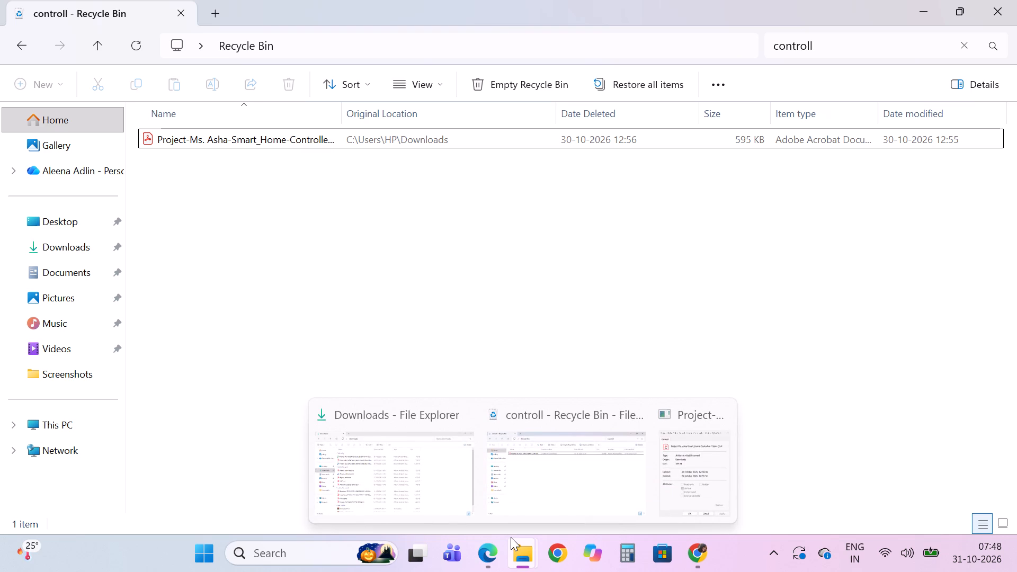
Open the restored Smart Home Controller PDF from Downloads, review its proposal pages, and close it with the leftover file windows.
{"action": "left_click", "coordinate": [466, 498]}
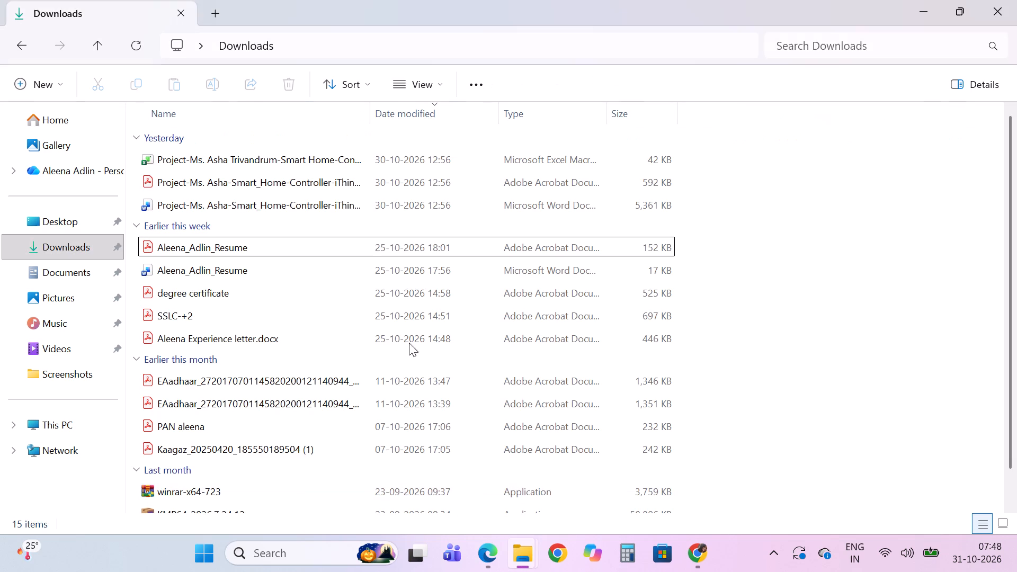
{"action": "double_click", "coordinate": [256, 176]}
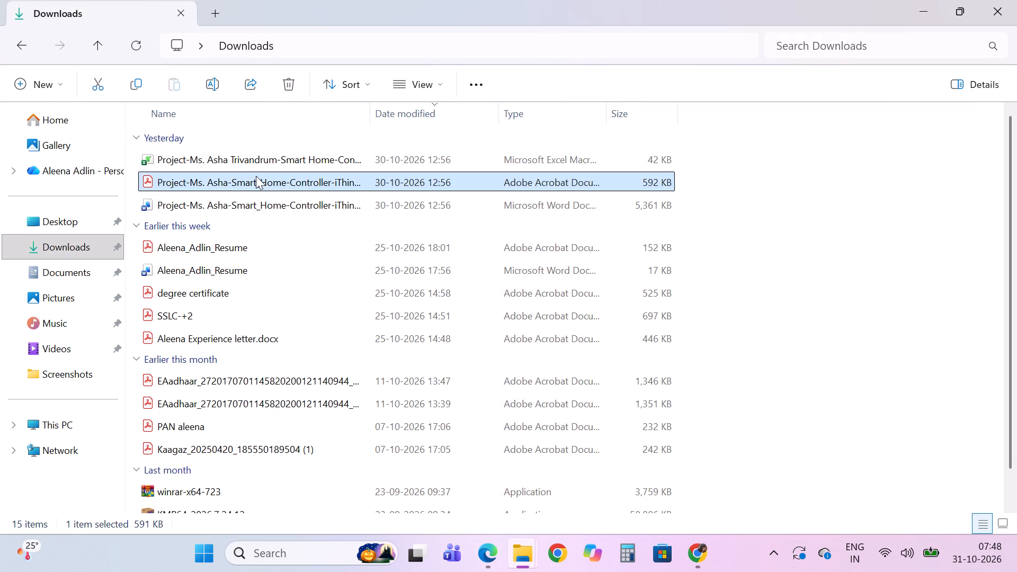
{"action": "scroll", "coordinate": [616, 312], "scroll_direction": "down", "scroll_amount": 6}
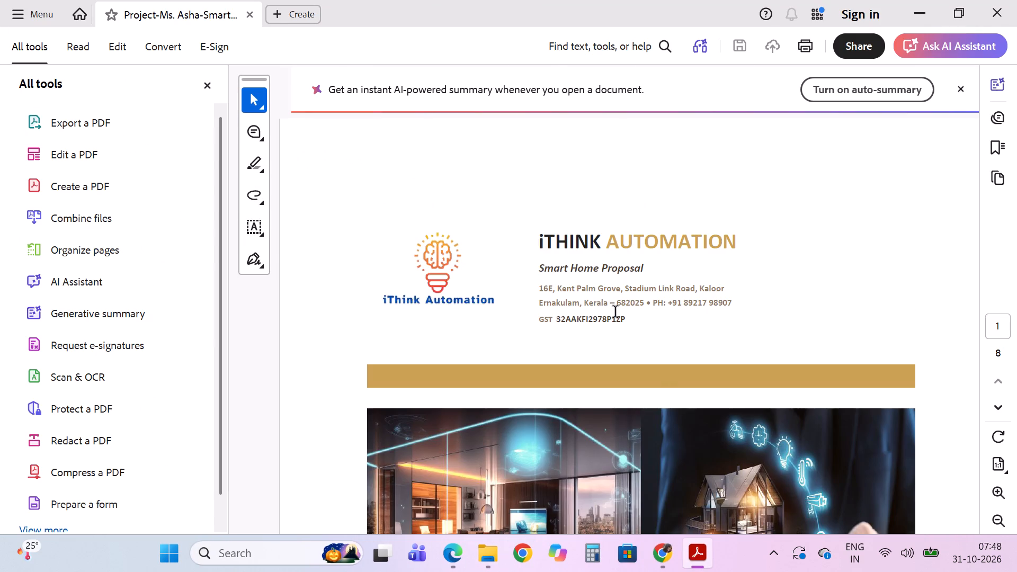
{"action": "scroll", "coordinate": [616, 312], "scroll_direction": "down", "scroll_amount": 10}
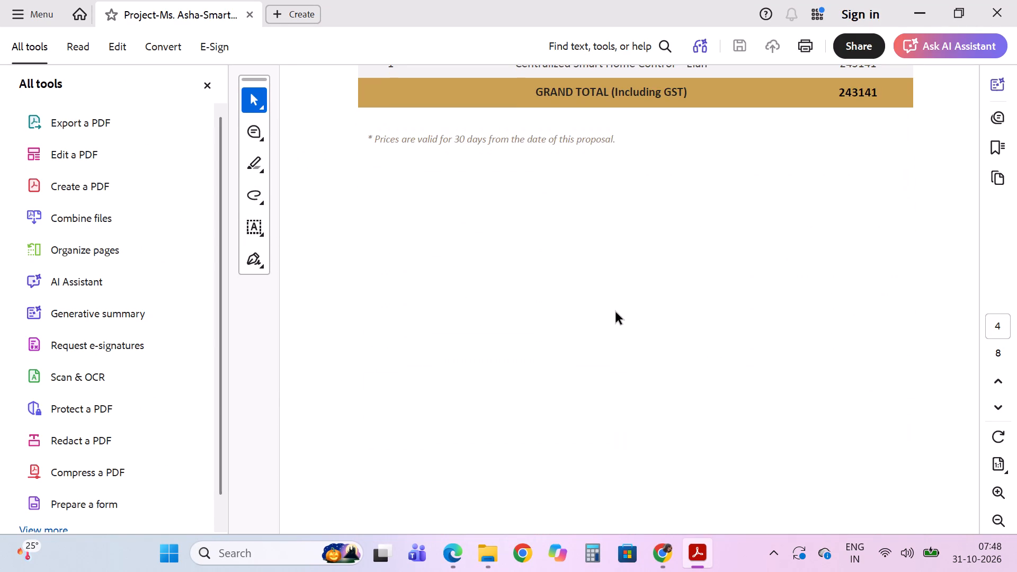
{"action": "left_click", "coordinate": [1016, 0]}
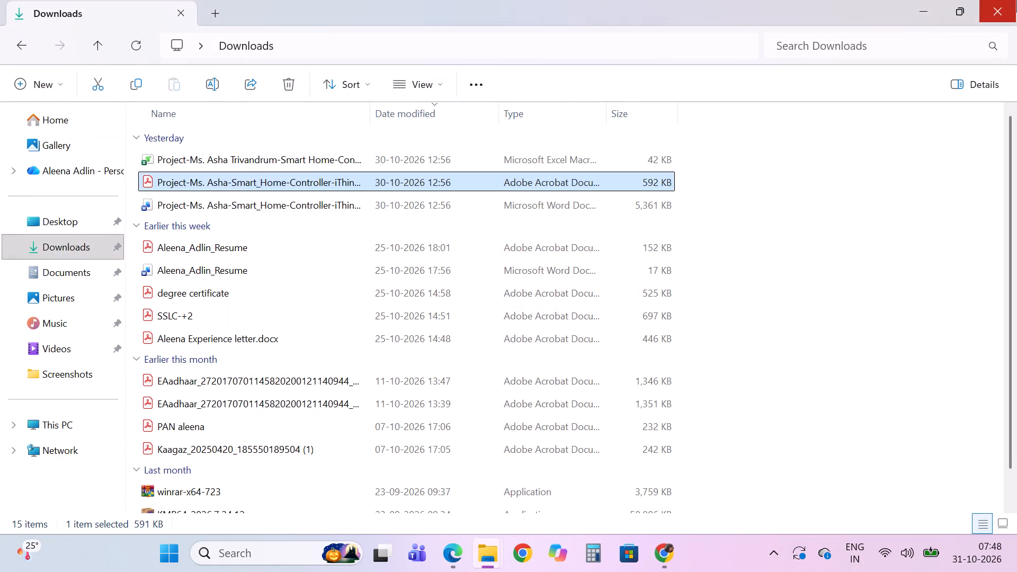
{"action": "left_click", "coordinate": [1016, 2]}
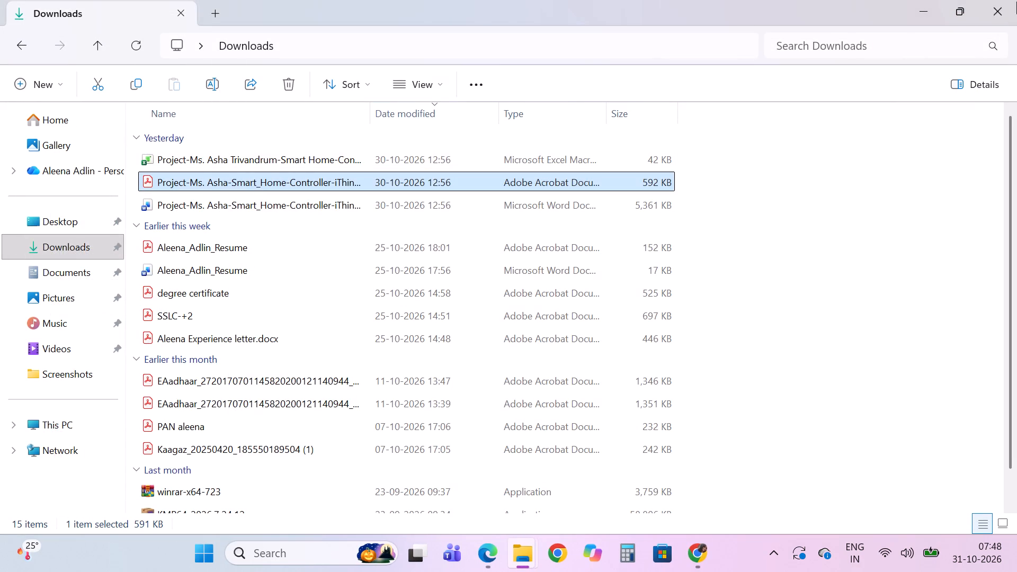
{"action": "left_click", "coordinate": [1016, 0]}
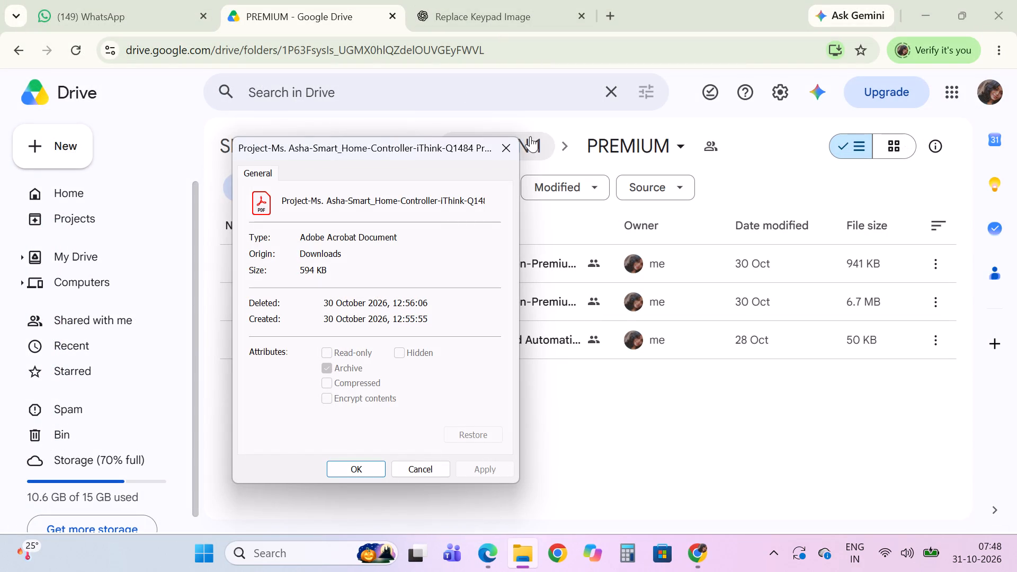
{"action": "left_click", "coordinate": [505, 146]}
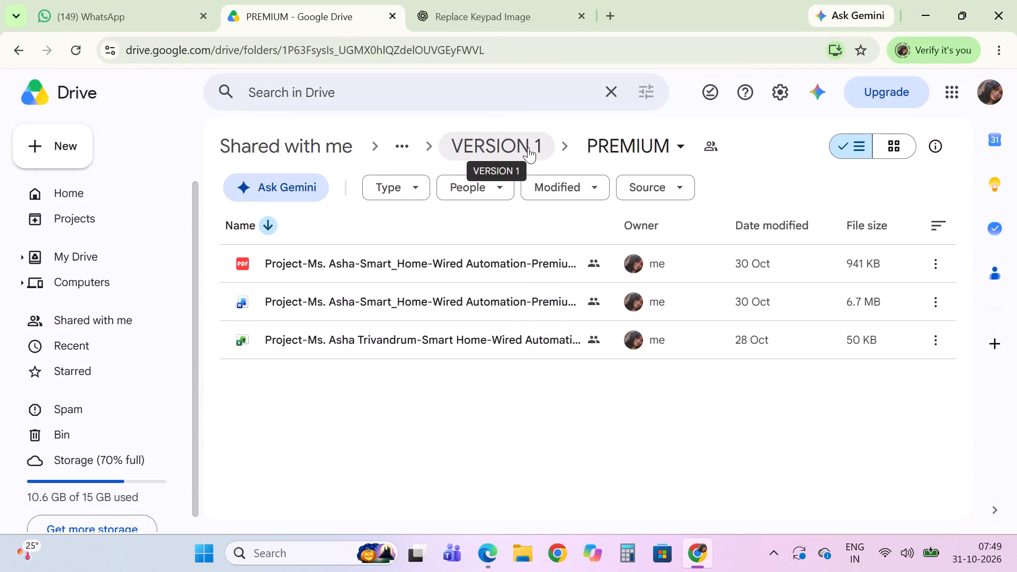
{"action": "left_click", "coordinate": [528, 147]}
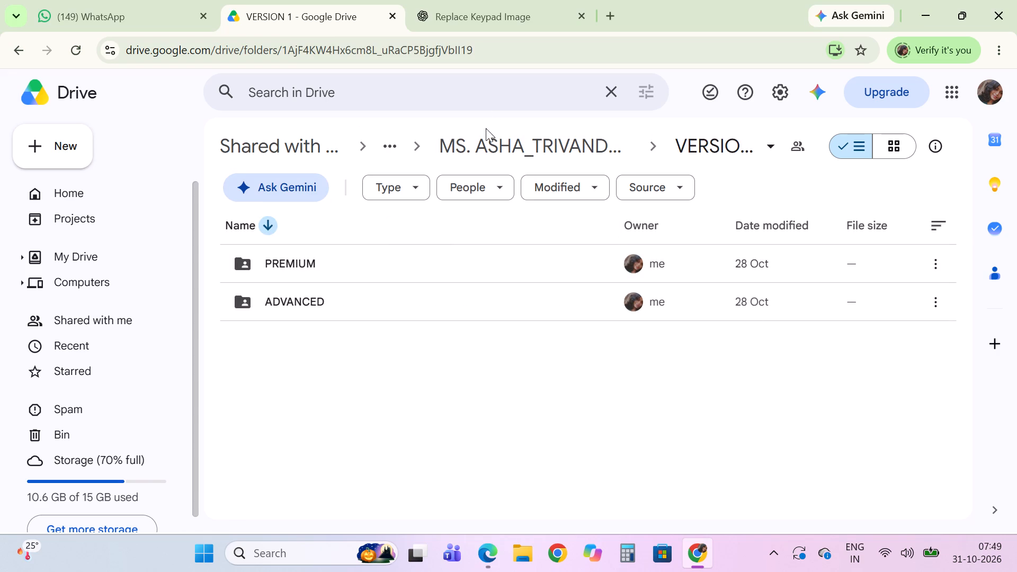
{"action": "left_click", "coordinate": [484, 141]}
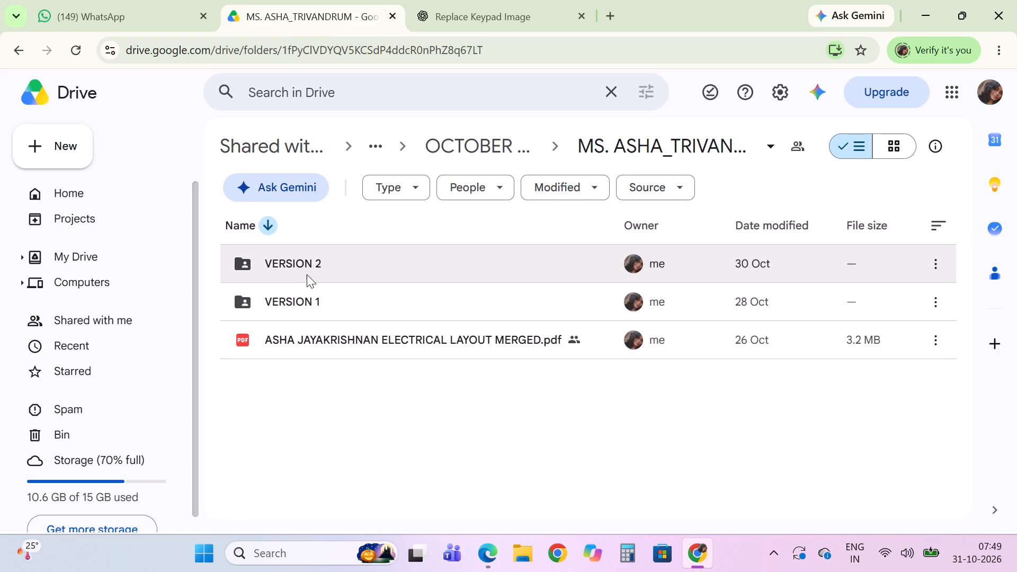
{"action": "double_click", "coordinate": [308, 274]}
{"action": "right_click", "coordinate": [281, 383]}
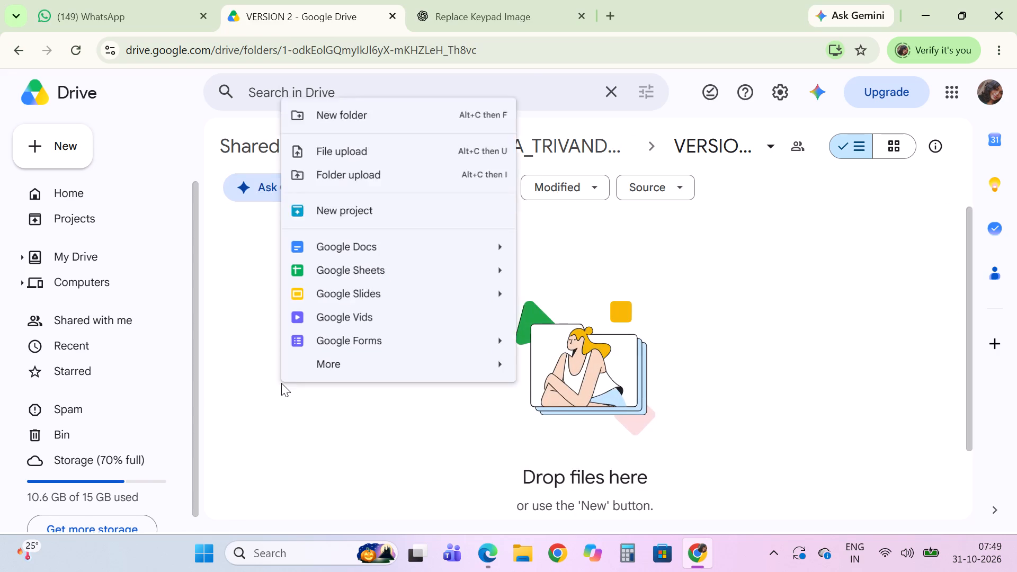
{"action": "left_click", "coordinate": [422, 125]}
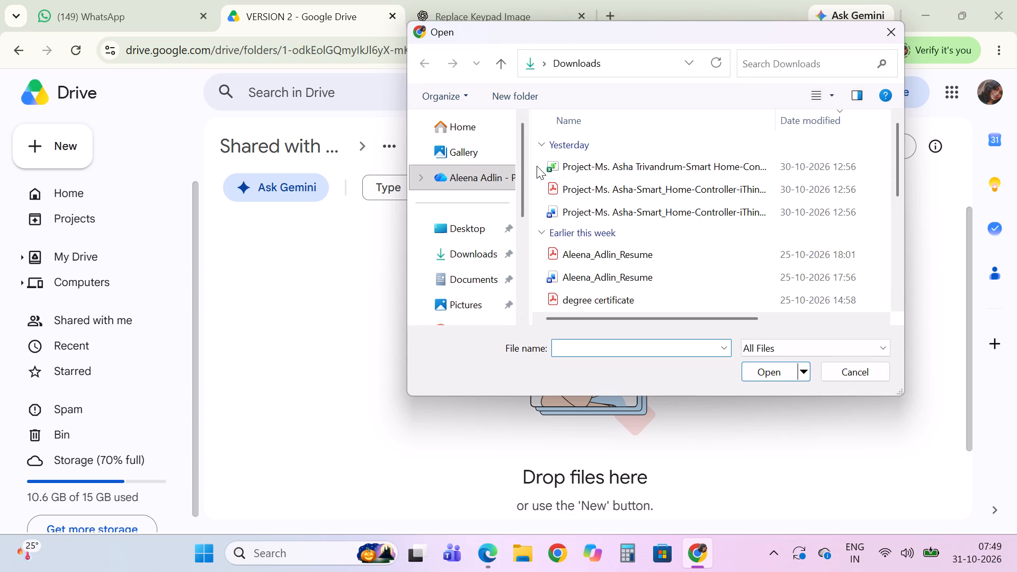
{"action": "left_click_drag", "start_coordinate": [537, 166], "coordinate": [625, 220]}
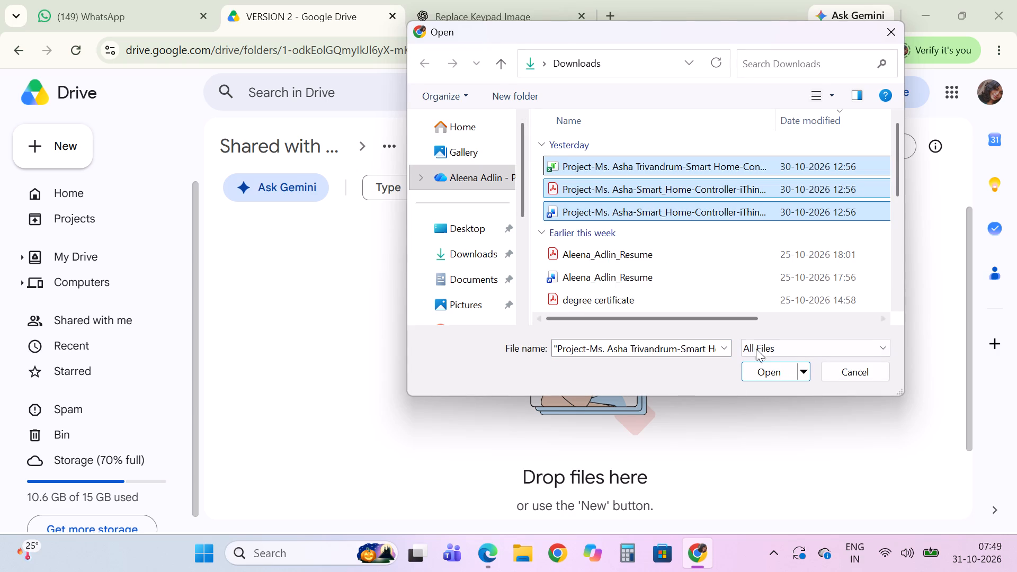
{"action": "left_click", "coordinate": [763, 377]}
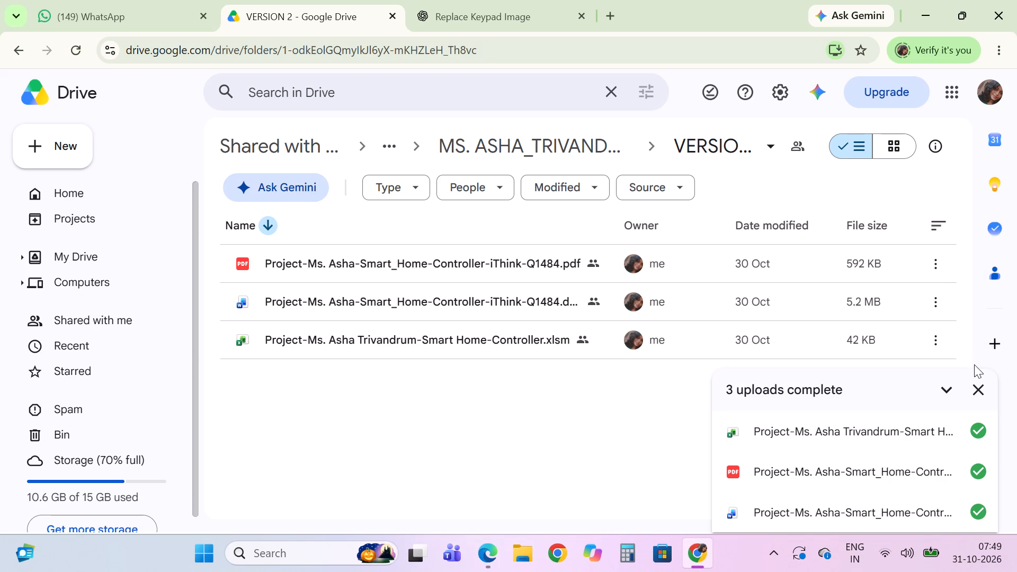
{"action": "left_click", "coordinate": [974, 364]}
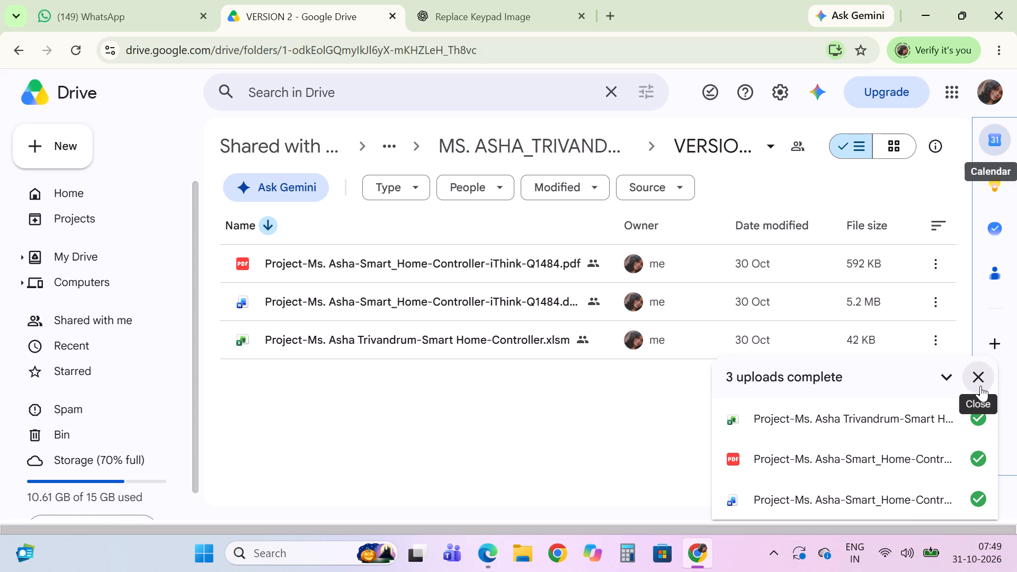
{"action": "left_click", "coordinate": [979, 387]}
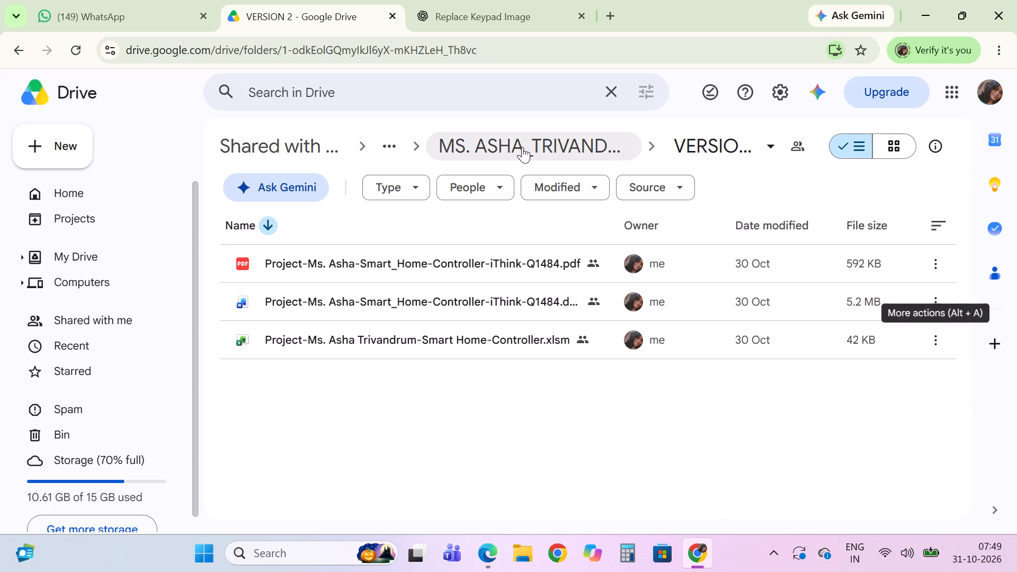
Open the ADVANCED folder inside VERSION 1 and download its Wired Automation Advanced Word document.
{"action": "left_click", "coordinate": [512, 147]}
{"action": "double_click", "coordinate": [319, 293]}
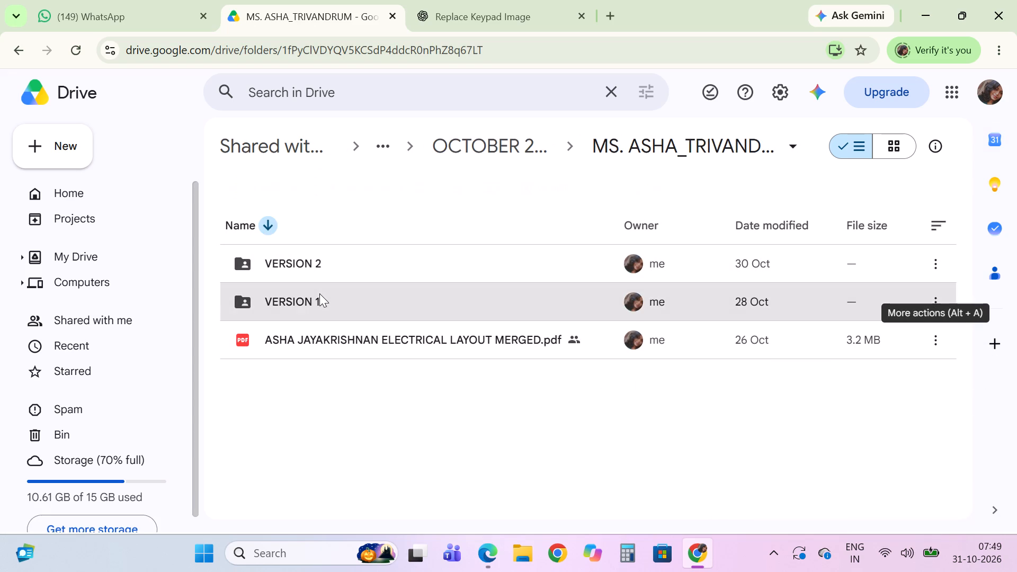
{"action": "double_click", "coordinate": [369, 289]}
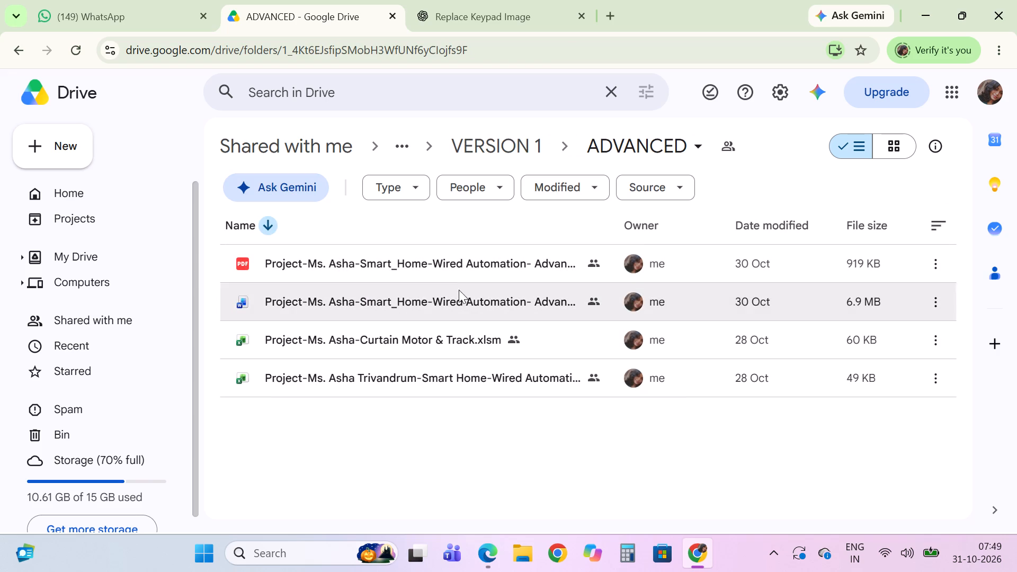
{"action": "double_click", "coordinate": [450, 306]}
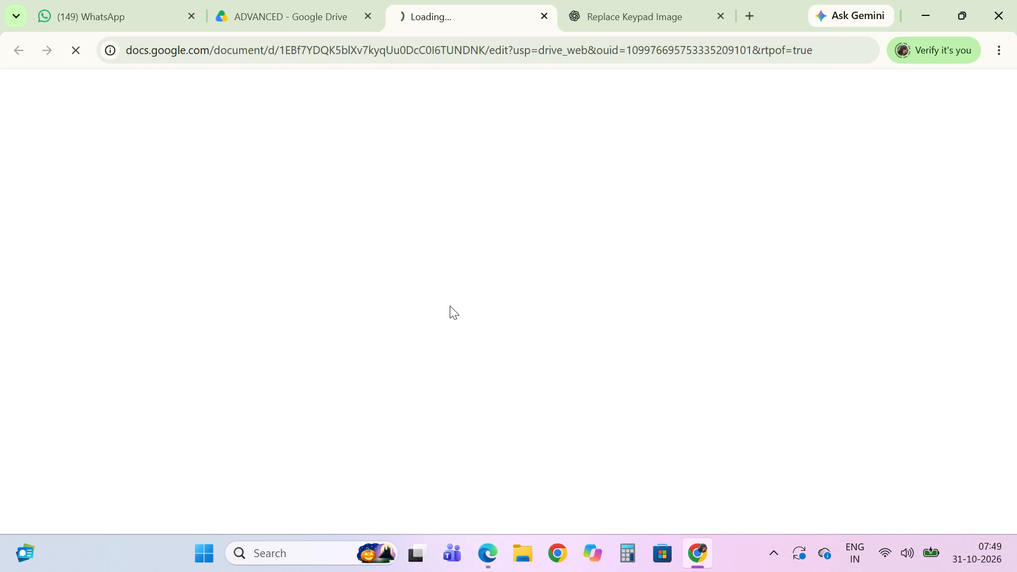
{"action": "left_click", "coordinate": [271, 6]}
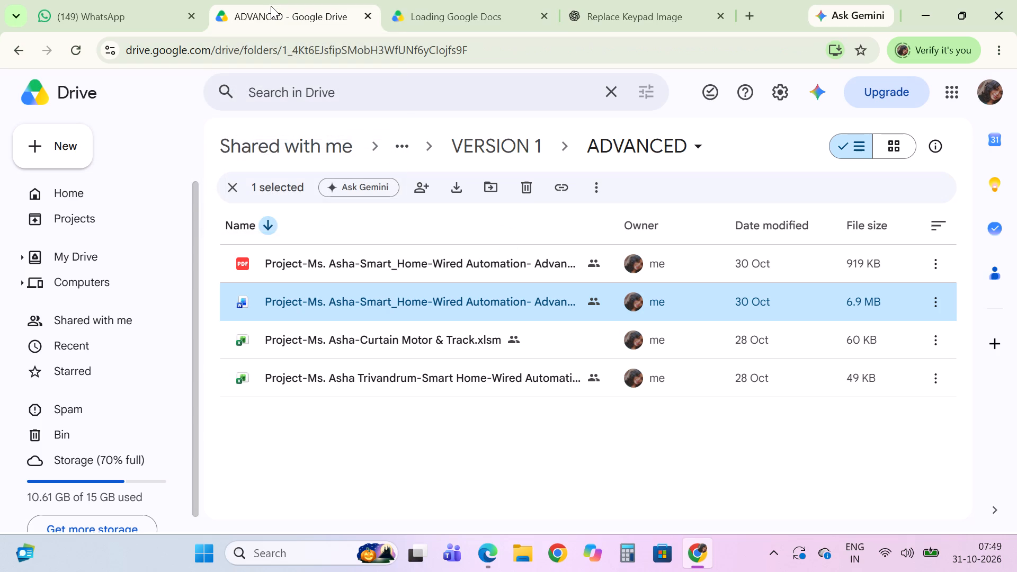
{"action": "left_click", "coordinate": [454, 185]}
Move the Wired Automation Advanced PDF in the ADVANCED folder to the bin.
{"action": "left_click", "coordinate": [431, 253]}
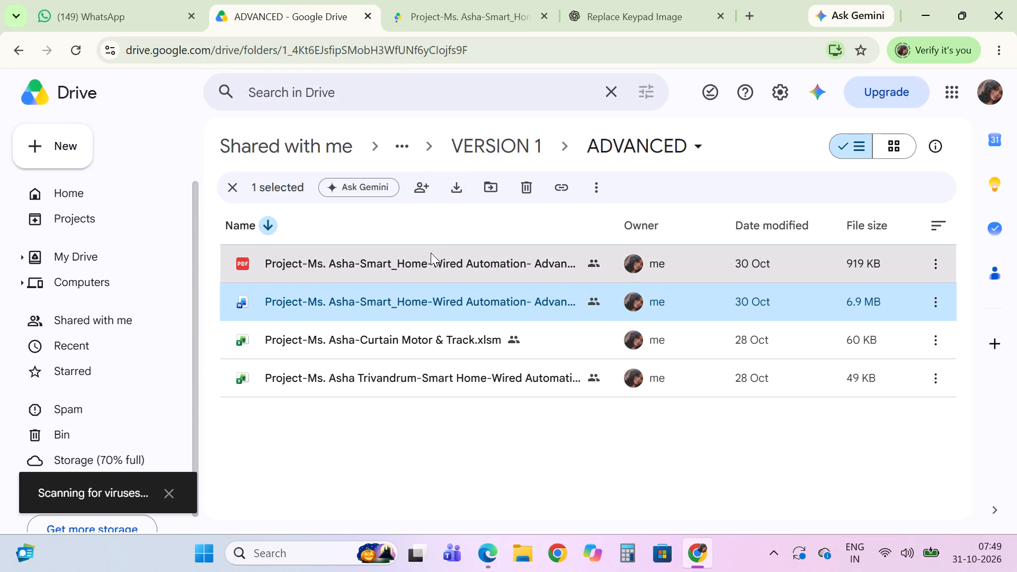
{"action": "left_click", "coordinate": [527, 182]}
Download the Smart Home-Wired Automation workbook from the ADVANCED folder and check the recent downloads.
{"action": "left_click", "coordinate": [452, 347]}
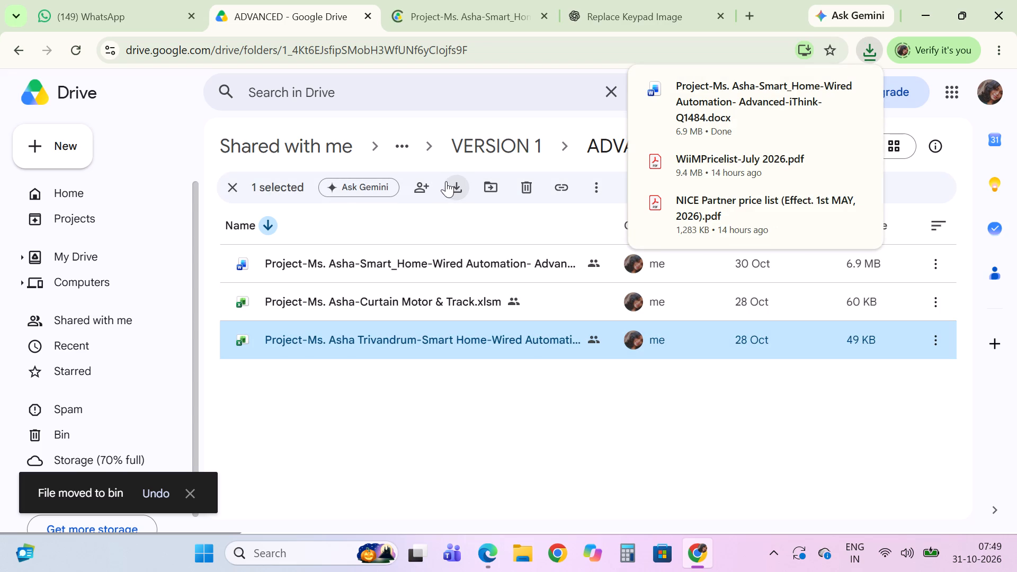
{"action": "left_click", "coordinate": [446, 181]}
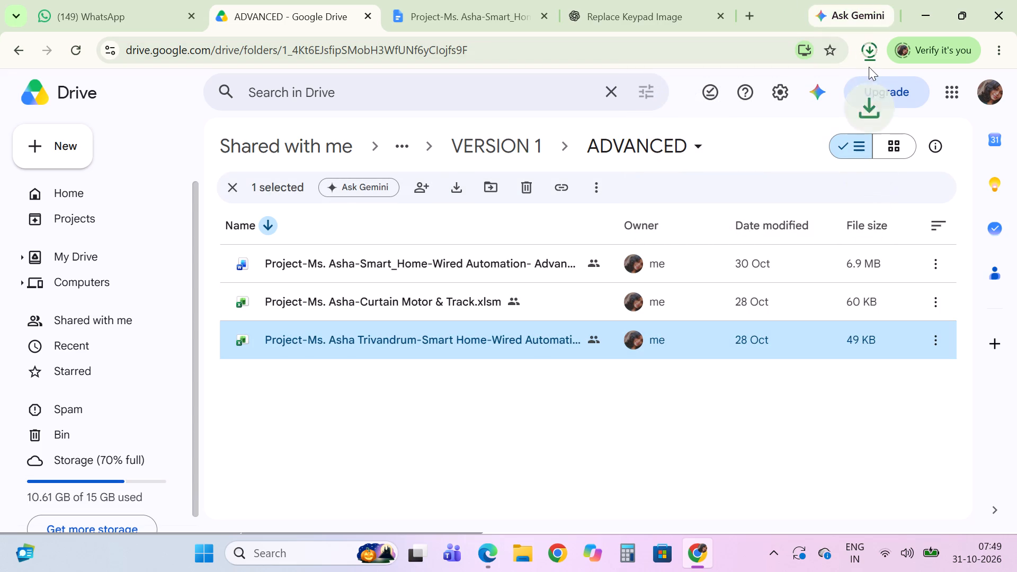
{"action": "left_click", "coordinate": [875, 47]}
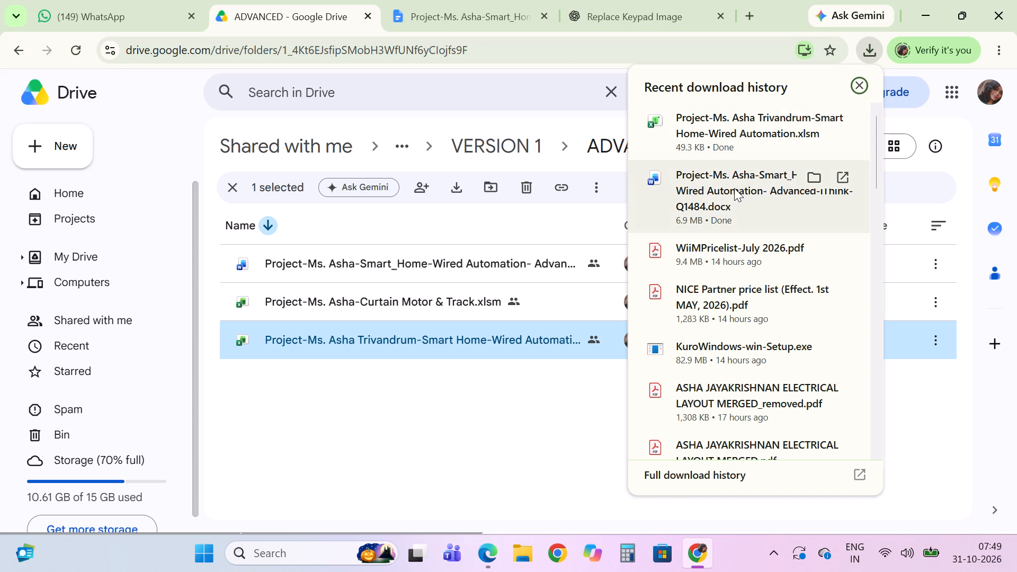
{"action": "left_click", "coordinate": [497, 437]}
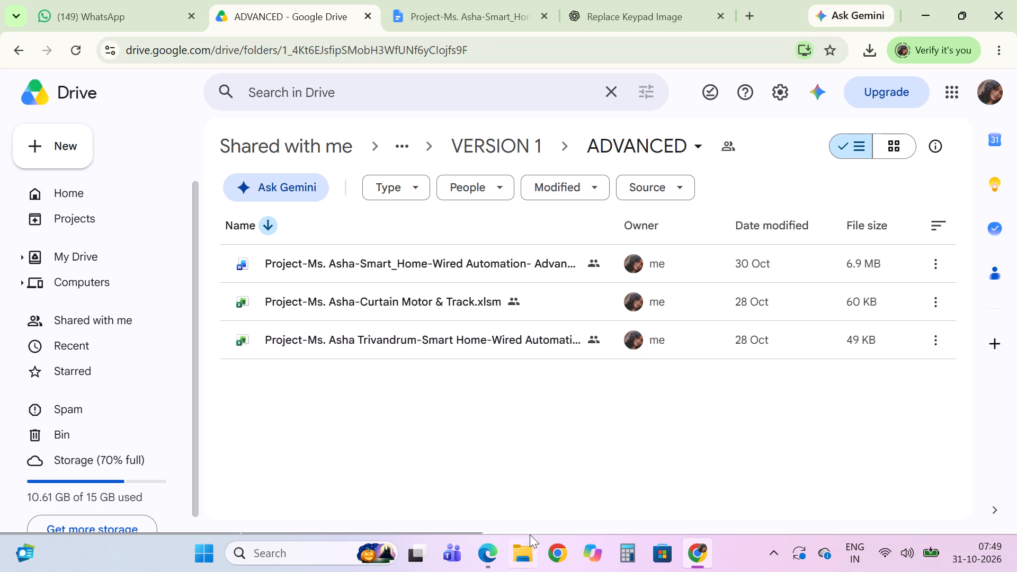
Unblock the downloaded Smart Home-Wired Automation macro workbook through its file properties in the Downloads folder.
{"action": "left_click", "coordinate": [519, 571]}
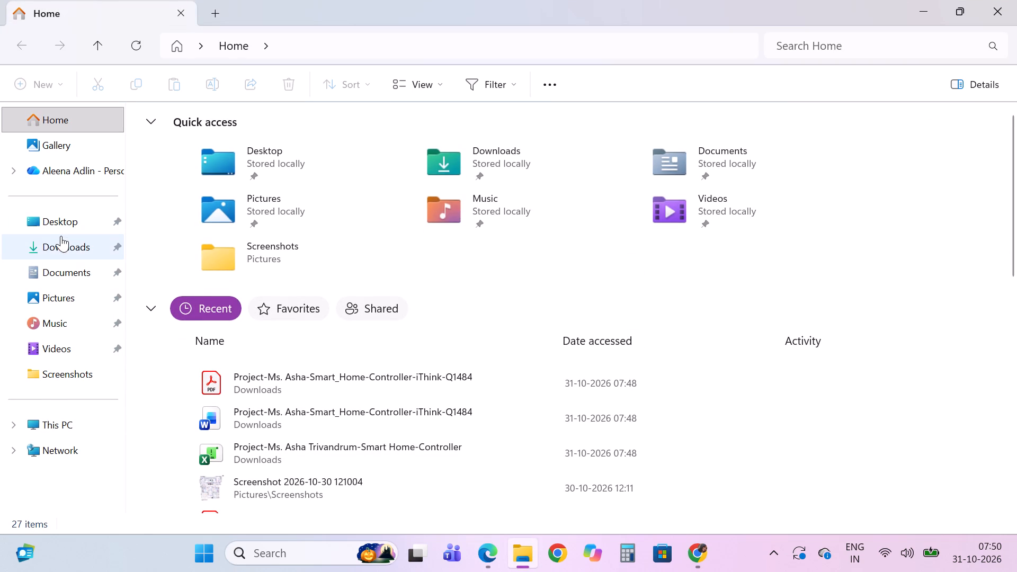
{"action": "left_click", "coordinate": [58, 240]}
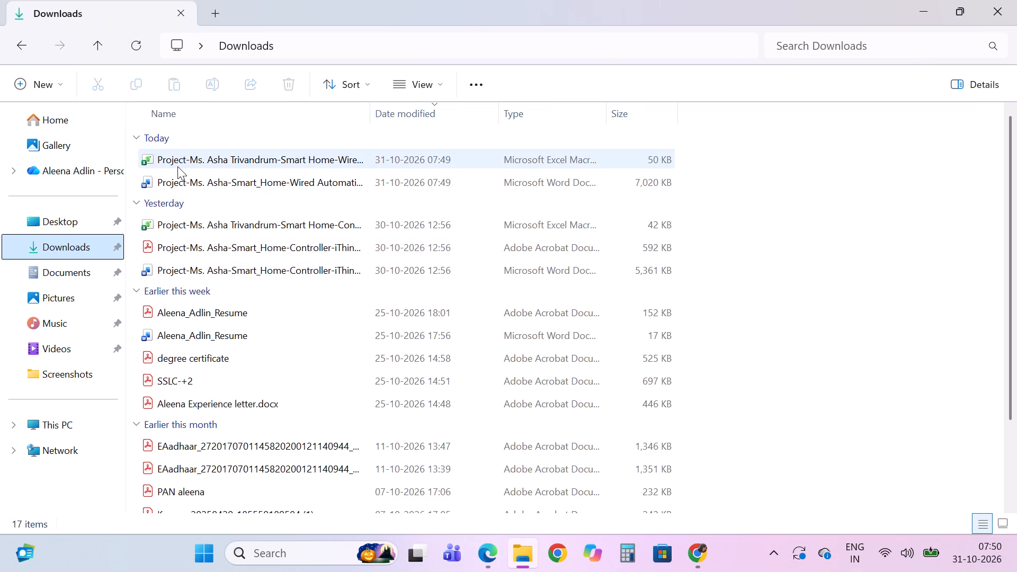
{"action": "left_click", "coordinate": [305, 160]}
{"action": "key", "text": "ctrl+alt+Return"}
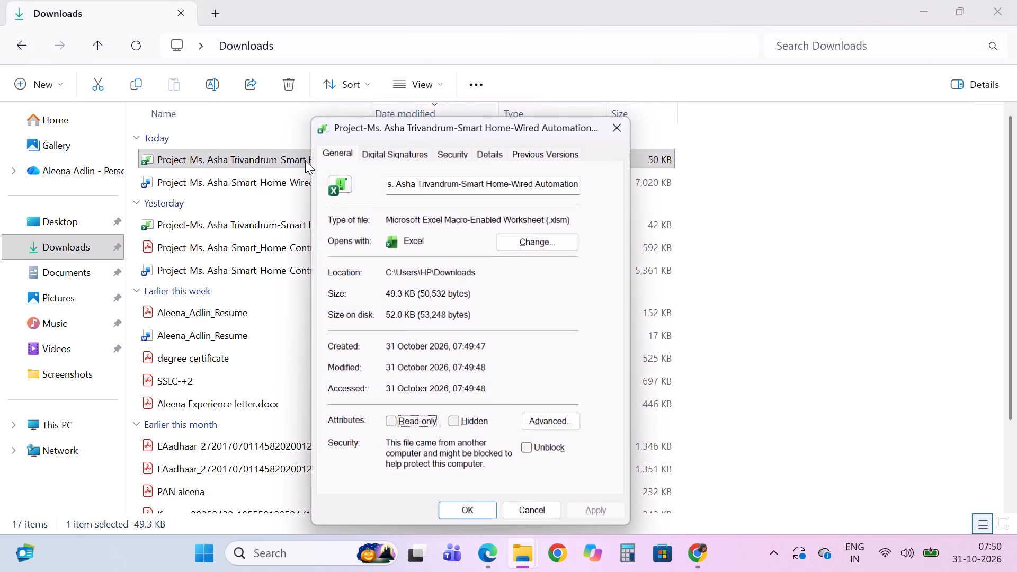
{"action": "left_click", "coordinate": [540, 449]}
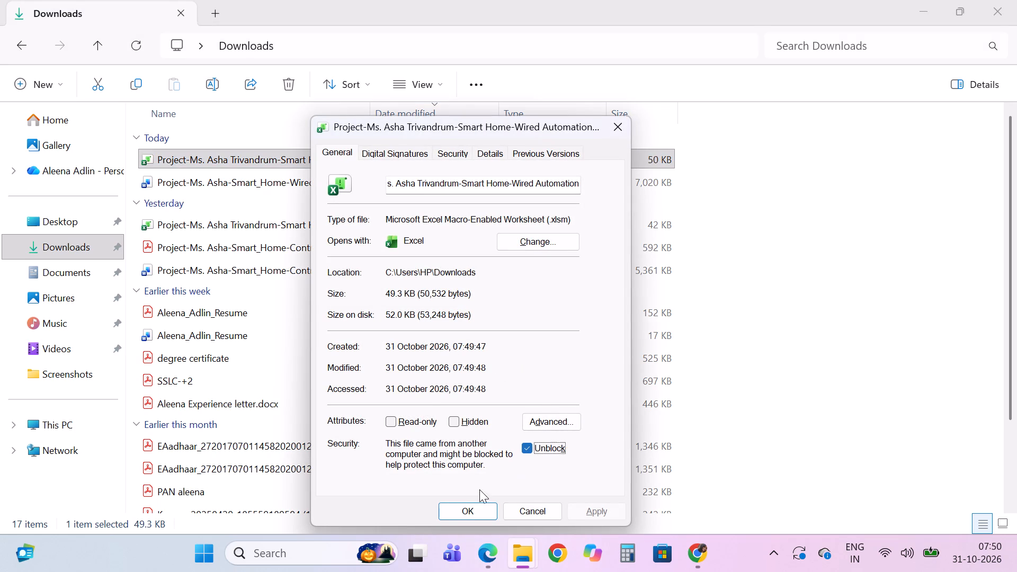
{"action": "left_click", "coordinate": [456, 512]}
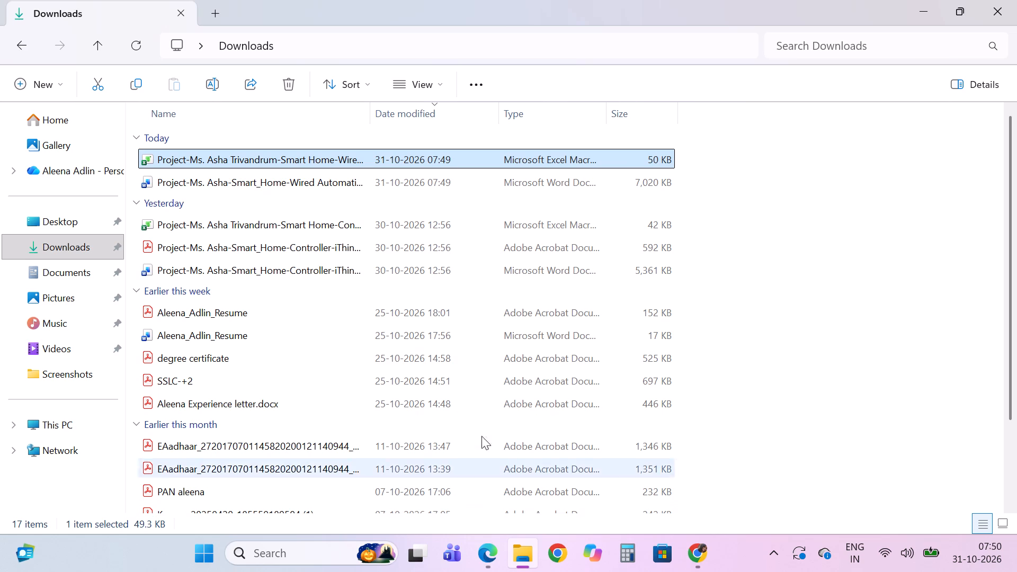
Open the unblocked Smart Home-Wired Automation workbook in Excel, enable its macro content and look through the BOQ item rows.
{"action": "double_click", "coordinate": [253, 156]}
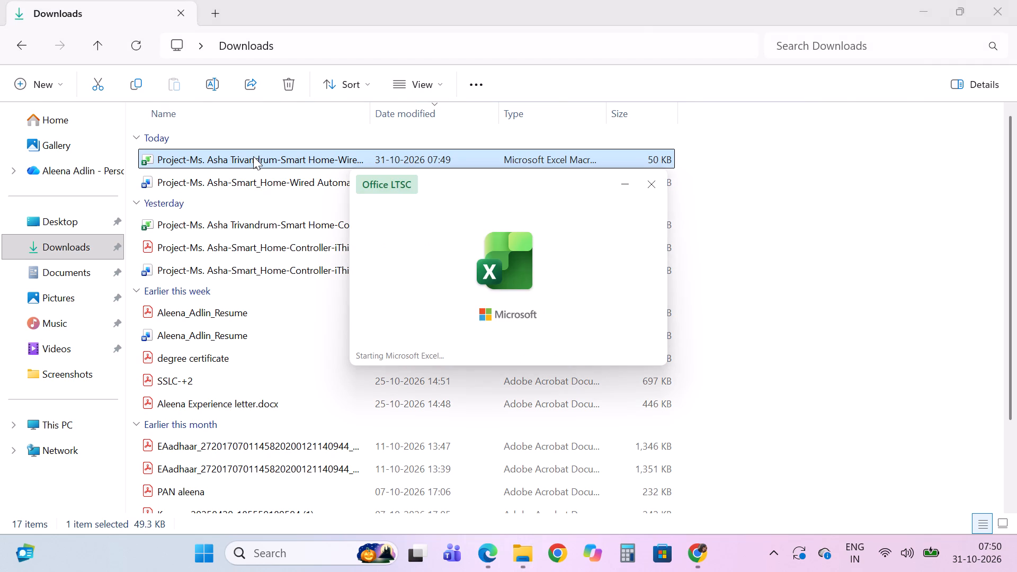
{"action": "scroll", "coordinate": [534, 467], "scroll_direction": "down", "scroll_amount": 1}
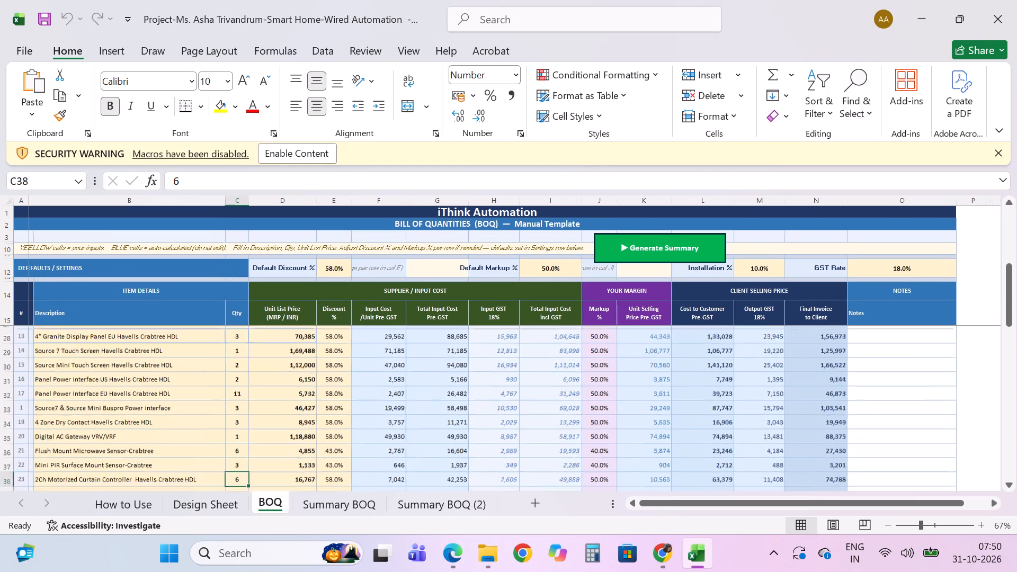
{"action": "scroll", "coordinate": [534, 467], "scroll_direction": "down", "scroll_amount": 1}
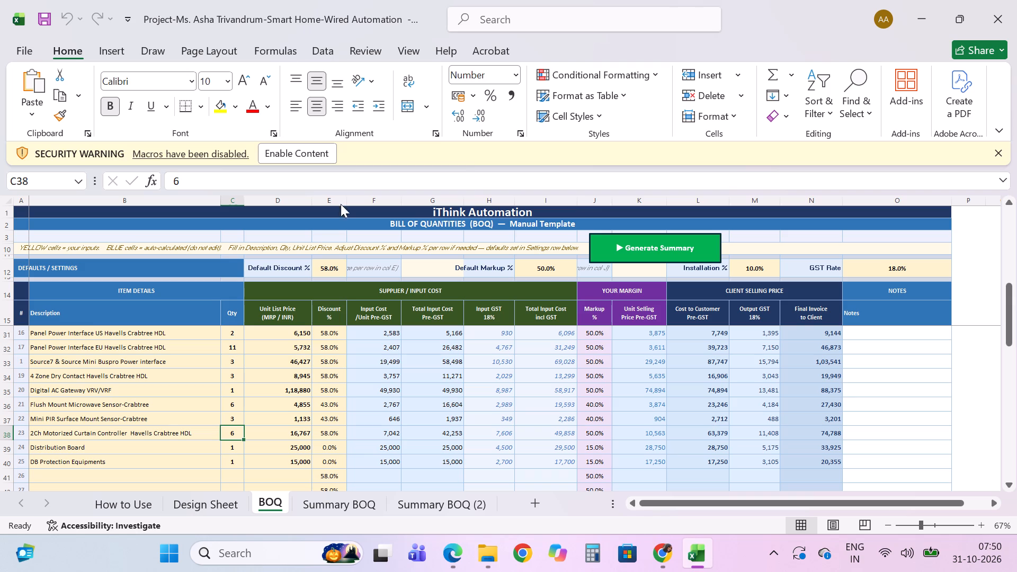
{"action": "left_click", "coordinate": [287, 150]}
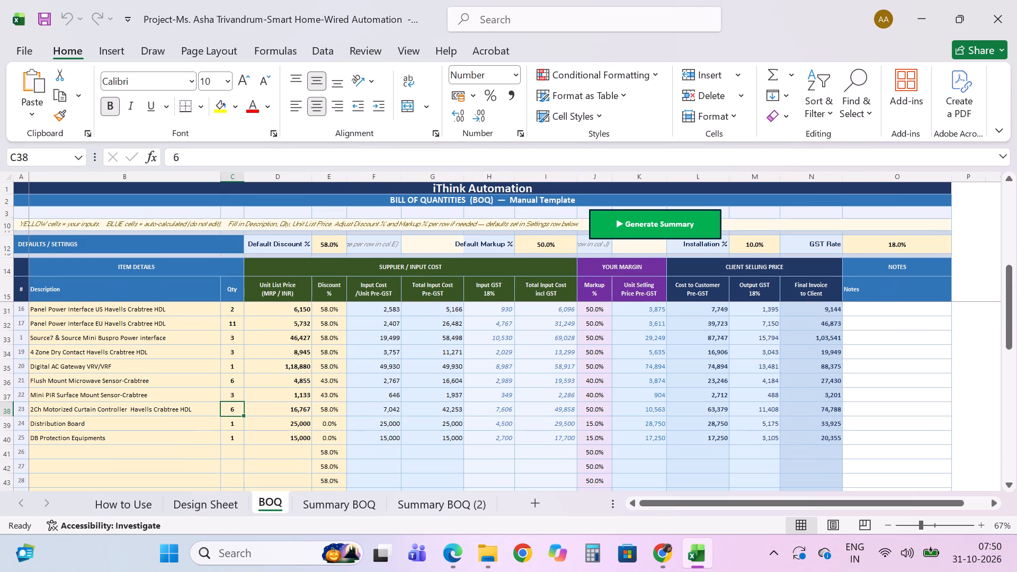
{"action": "scroll", "coordinate": [443, 370], "scroll_direction": "down", "scroll_amount": 1}
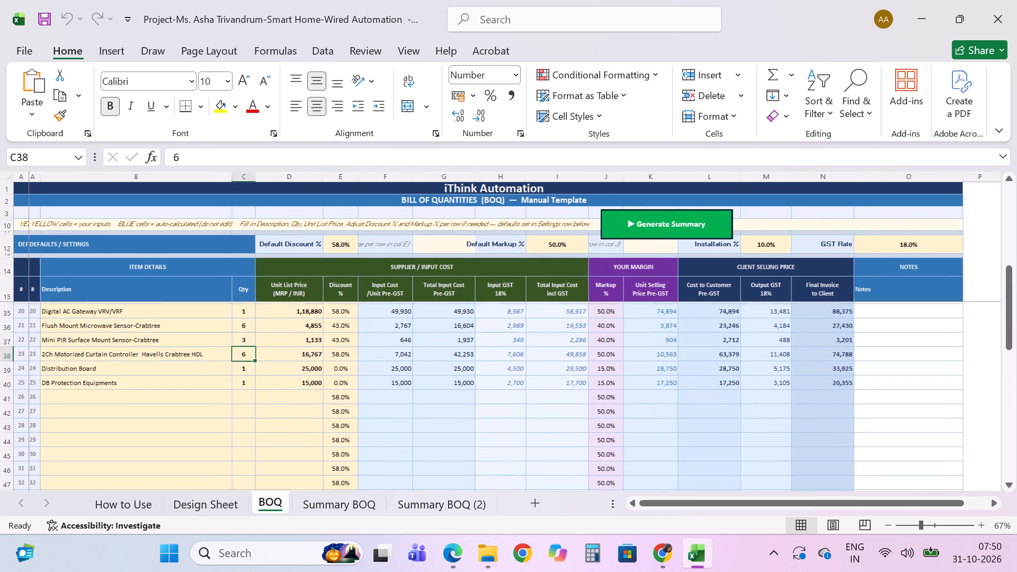
Set the quantity of the 4Ch 10A Relay Module to 0 in the BOQ sheet.
{"action": "scroll", "coordinate": [444, 372], "scroll_direction": "down", "scroll_amount": 3}
{"action": "scroll", "coordinate": [352, 418], "scroll_direction": "up", "scroll_amount": 4}
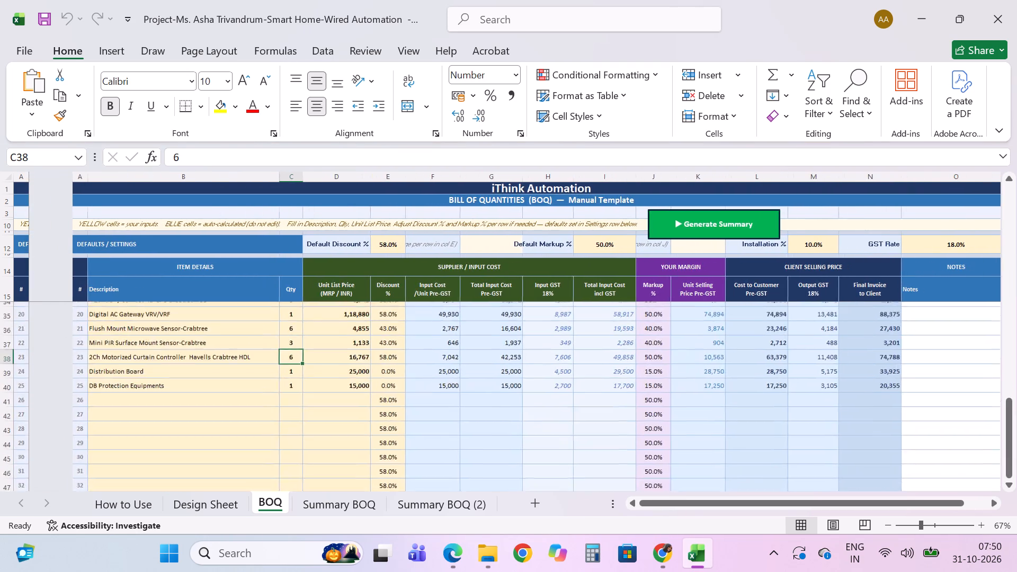
{"action": "scroll", "coordinate": [352, 418], "scroll_direction": "up", "scroll_amount": 1}
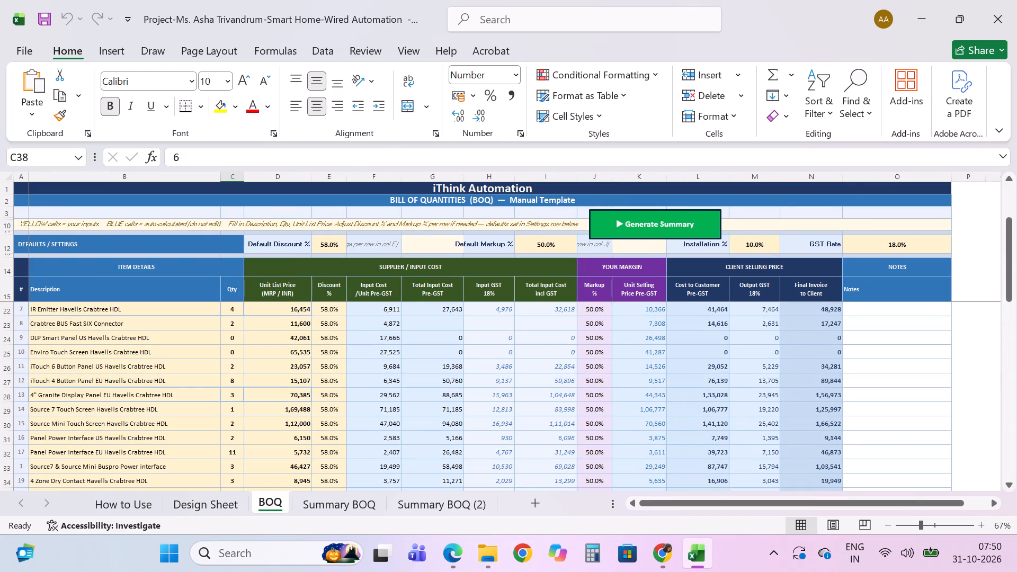
{"action": "scroll", "coordinate": [313, 385], "scroll_direction": "up", "scroll_amount": 3}
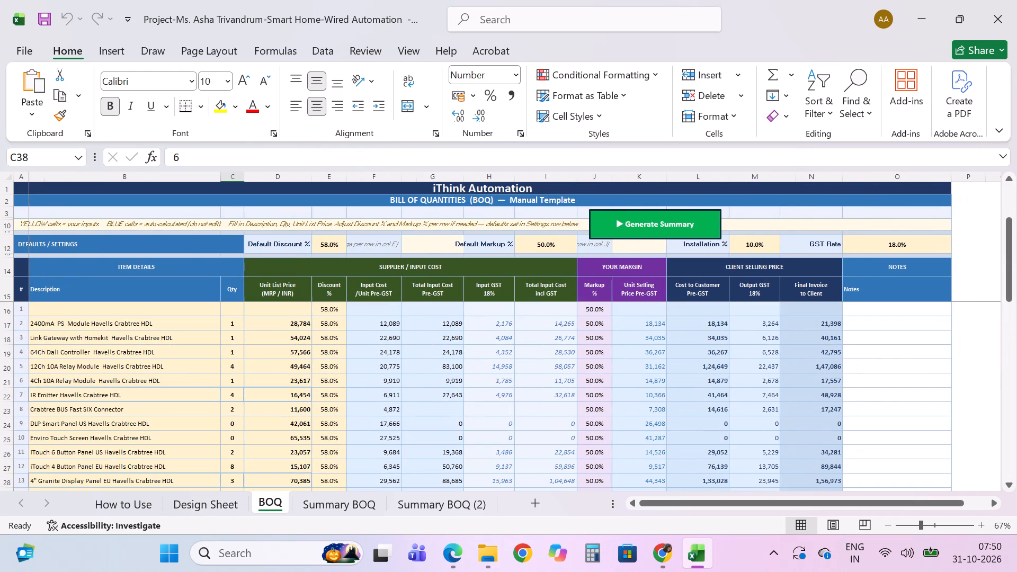
{"action": "left_click", "coordinate": [234, 378]}
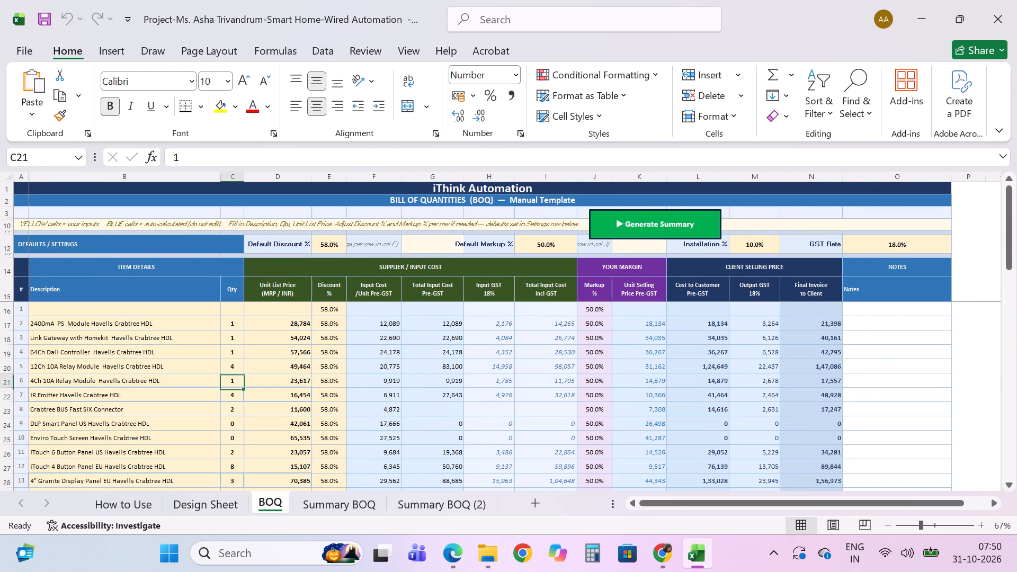
{"action": "key", "text": "0"}
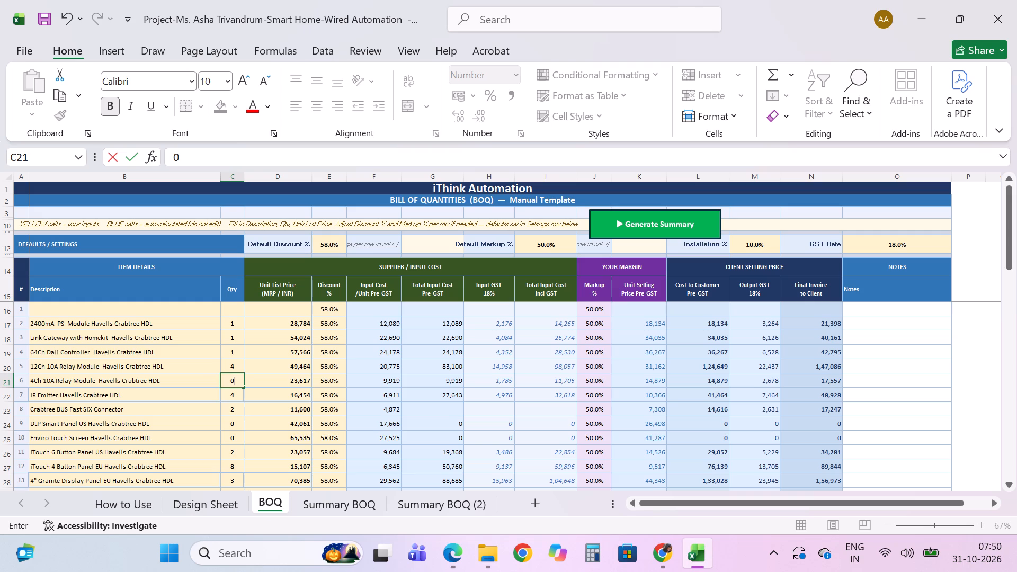
{"action": "key", "text": "Up"}
Set the quantity of the 12Ch 10A Relay Module to 5 in the BOQ sheet.
{"action": "key", "text": "1"}
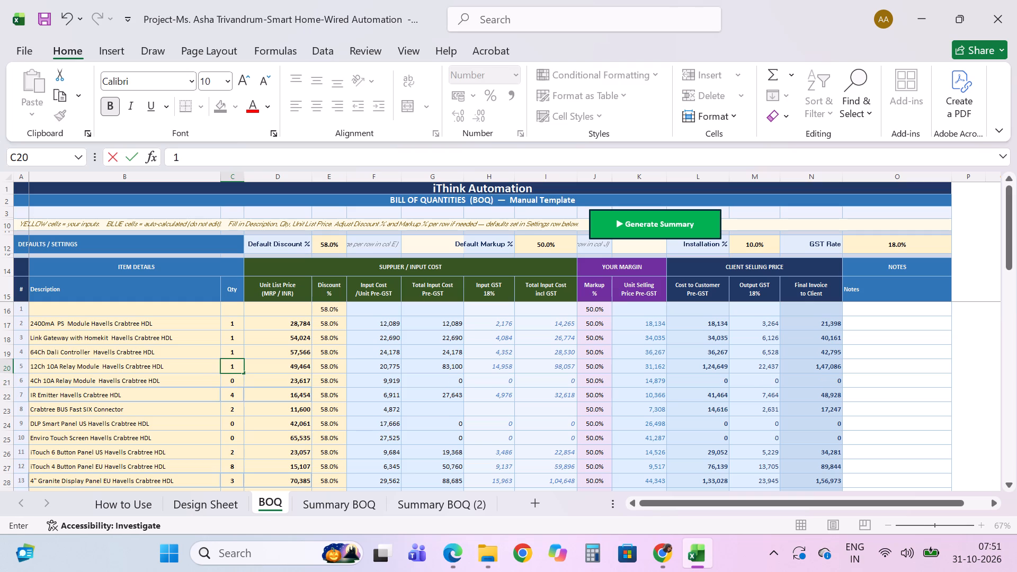
{"action": "key", "text": "Escape"}
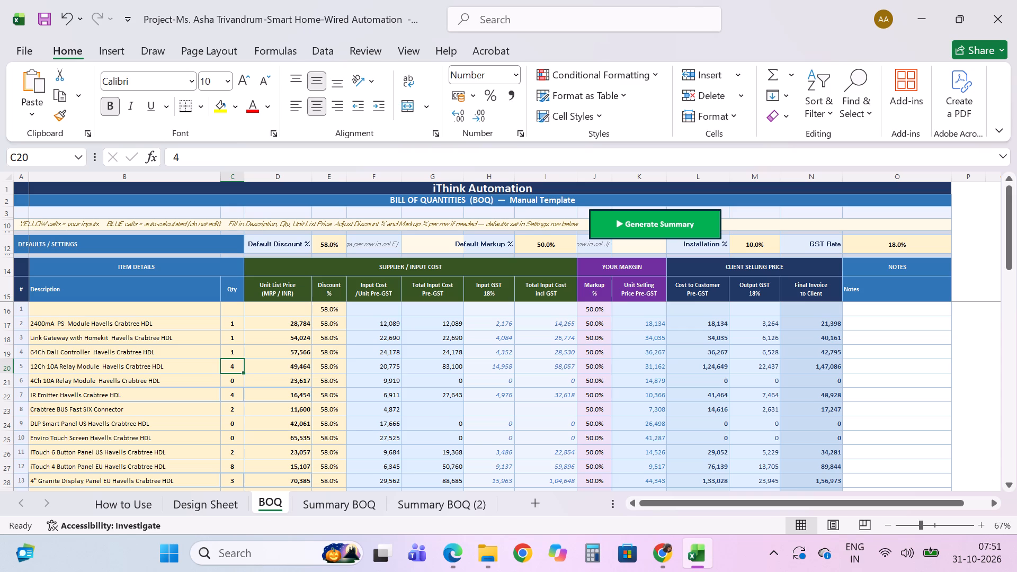
{"action": "key", "text": "5"}
{"action": "key", "text": "Return"}
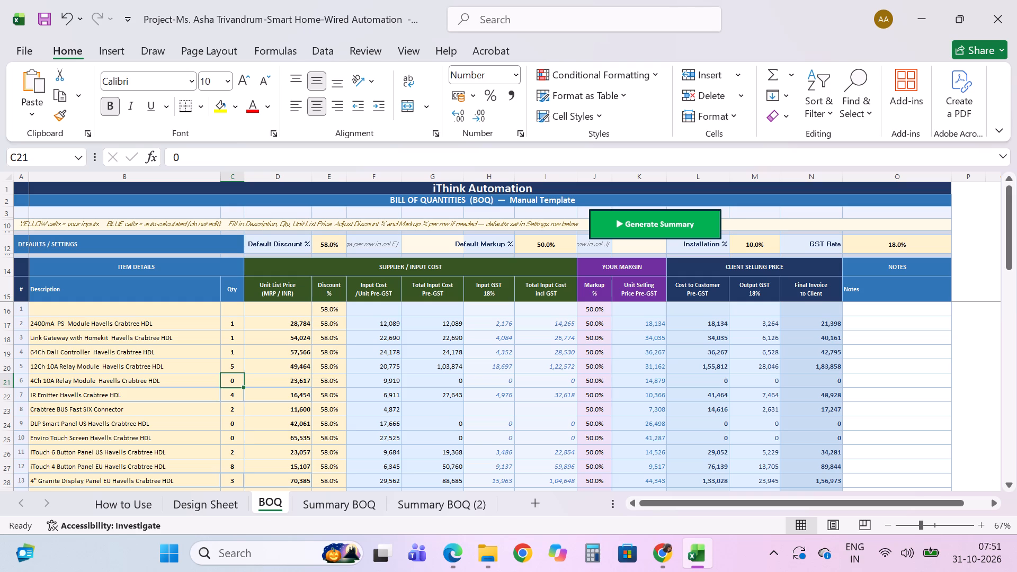
Generate the Summary BOQ from the updated BOQ sheet.
{"action": "left_click", "coordinate": [662, 227]}
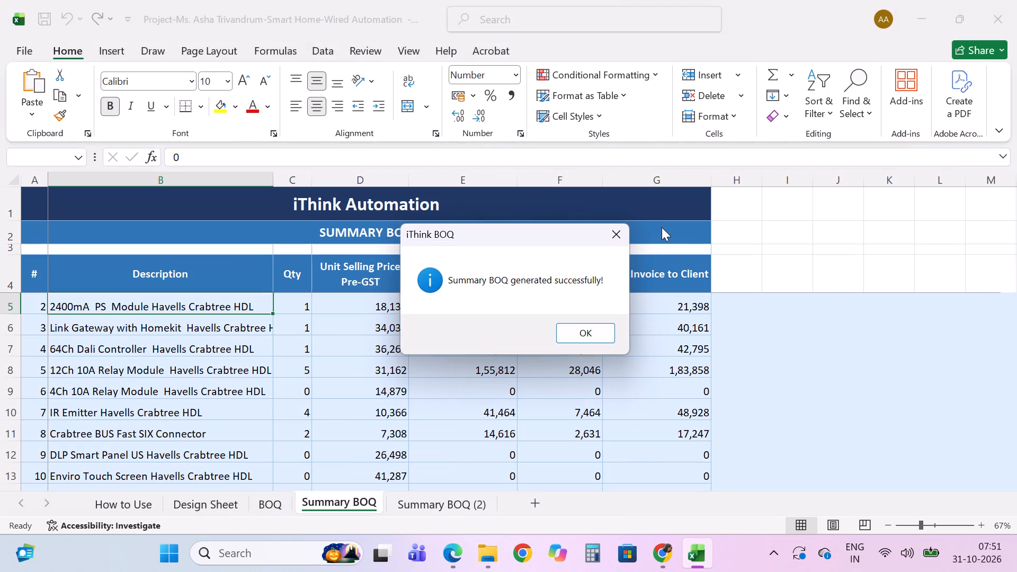
{"action": "left_click", "coordinate": [595, 324]}
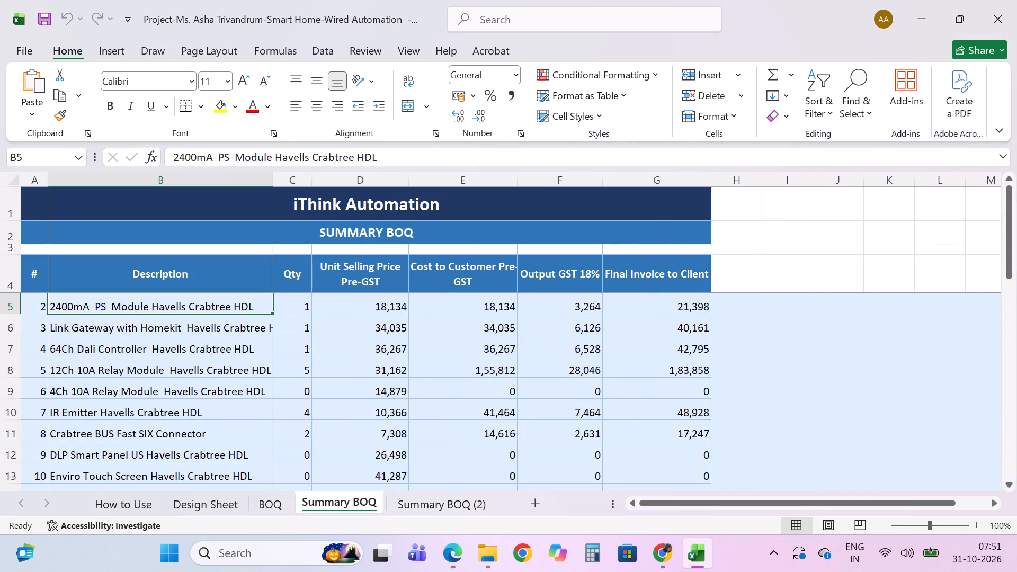
Delete the zero-quantity rows for 4Ch 10A Relay Module, DLP Smart Panel US and Enviro Touch Screen from the Summary BOQ.
{"action": "left_click", "coordinate": [12, 392]}
{"action": "right_click", "coordinate": [12, 392]}
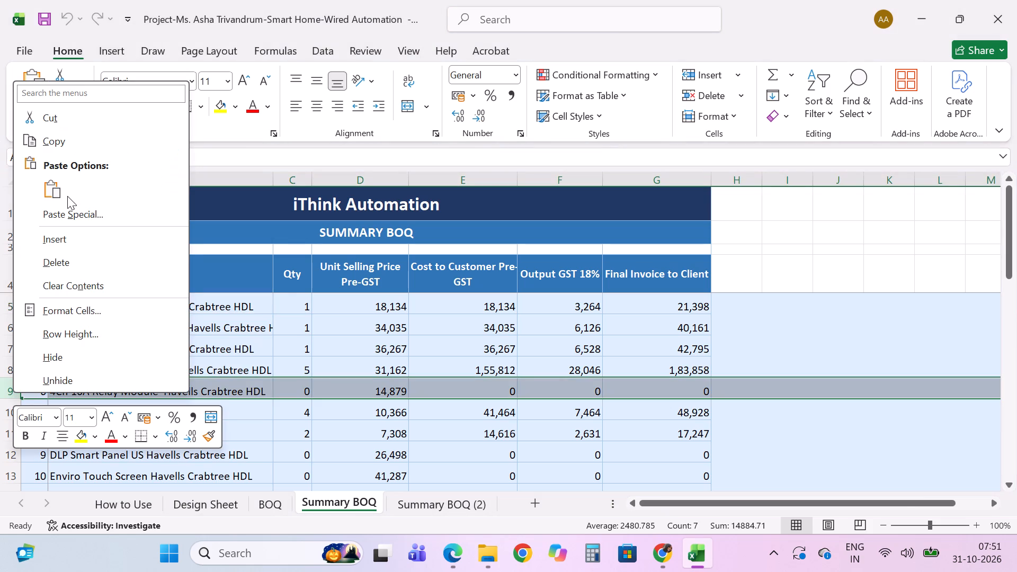
{"action": "left_click", "coordinate": [96, 260]}
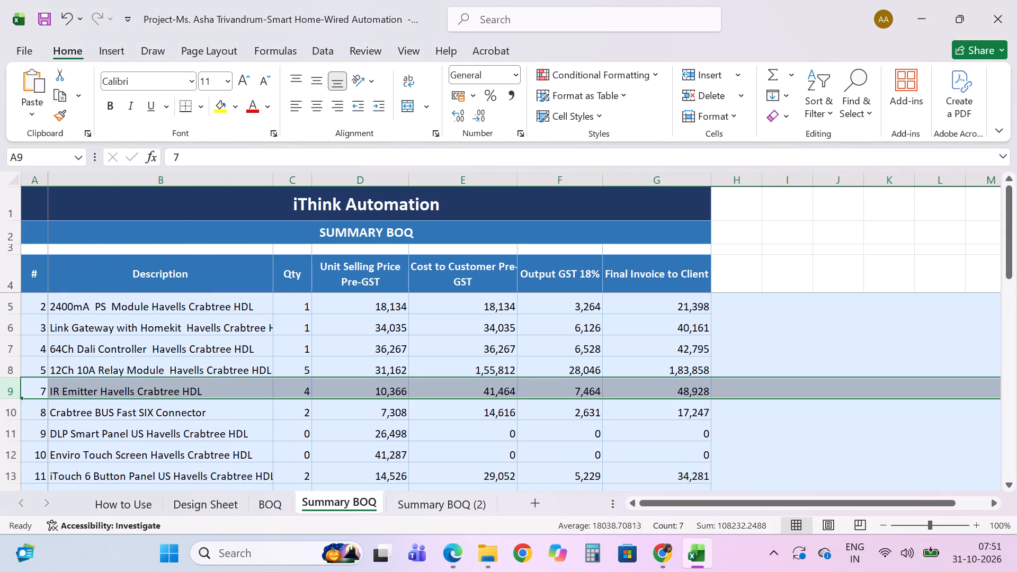
{"action": "left_click_drag", "start_coordinate": [4, 431], "coordinate": [4, 433]}
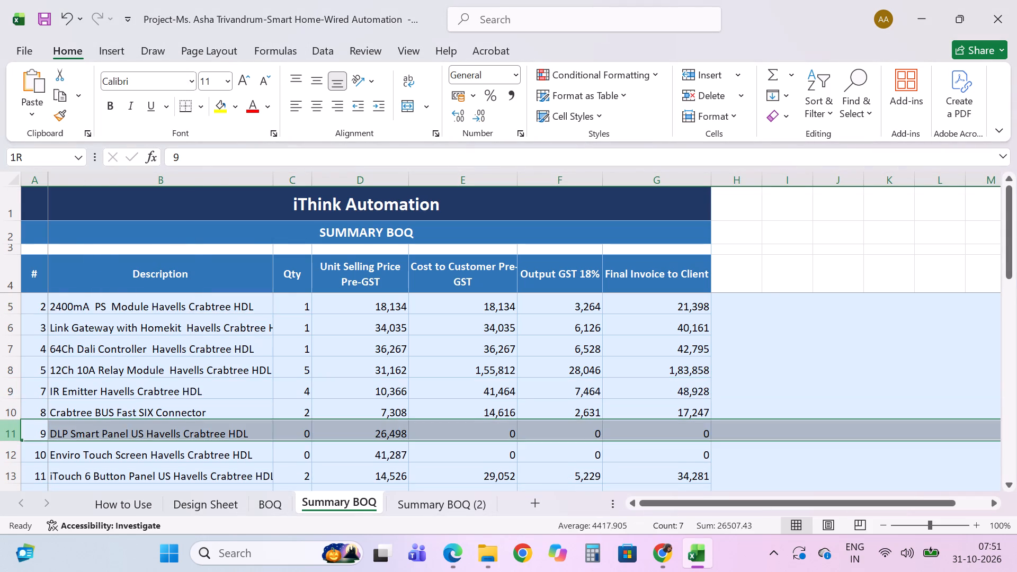
{"action": "left_click_drag", "start_coordinate": [4, 433], "coordinate": [8, 449]}
{"action": "right_click", "coordinate": [8, 449]}
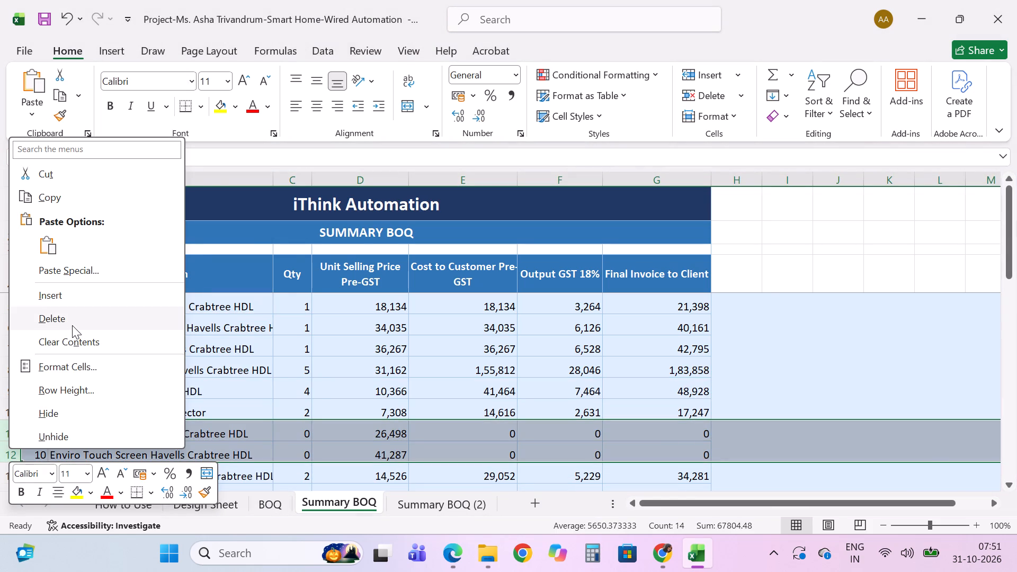
{"action": "left_click", "coordinate": [72, 325]}
Copy the item rows from Description to Final Invoice in Summary BOQ and paste them as values over the items in Summary BOQ (2).
{"action": "scroll", "coordinate": [72, 325], "scroll_direction": "down", "scroll_amount": 5}
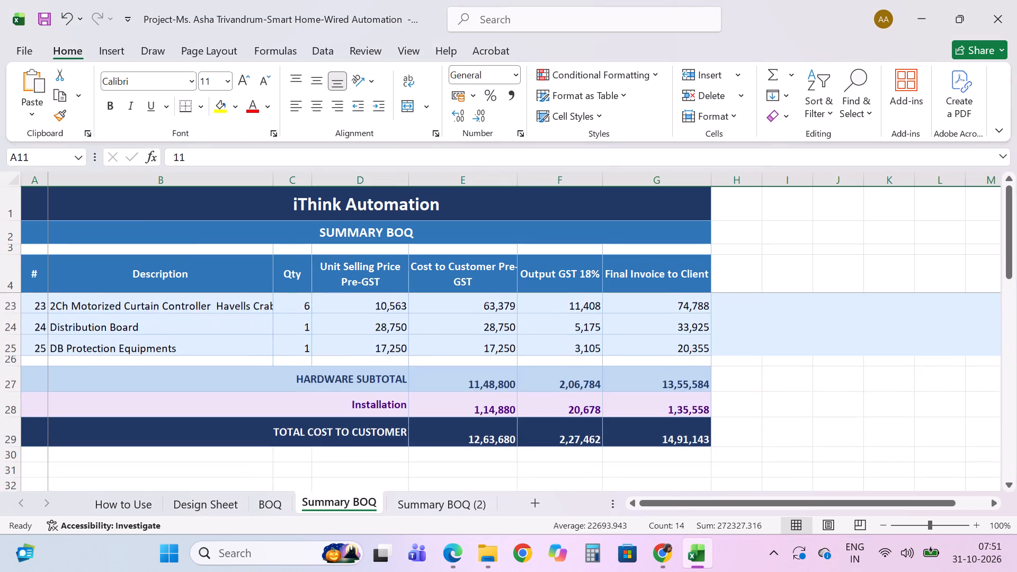
{"action": "scroll", "coordinate": [72, 325], "scroll_direction": "down", "scroll_amount": 1}
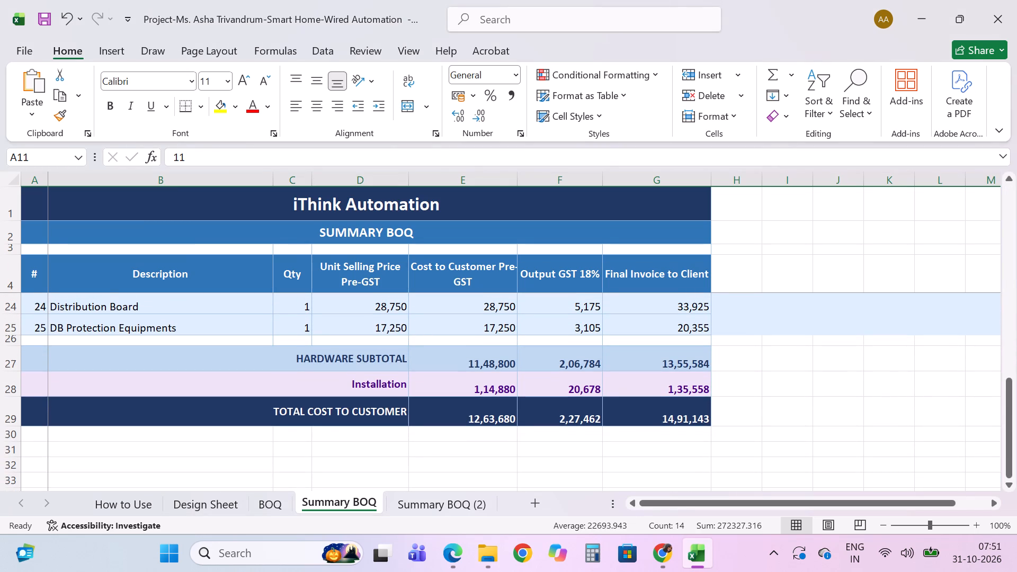
{"action": "left_click_drag", "start_coordinate": [74, 322], "coordinate": [187, 219]}
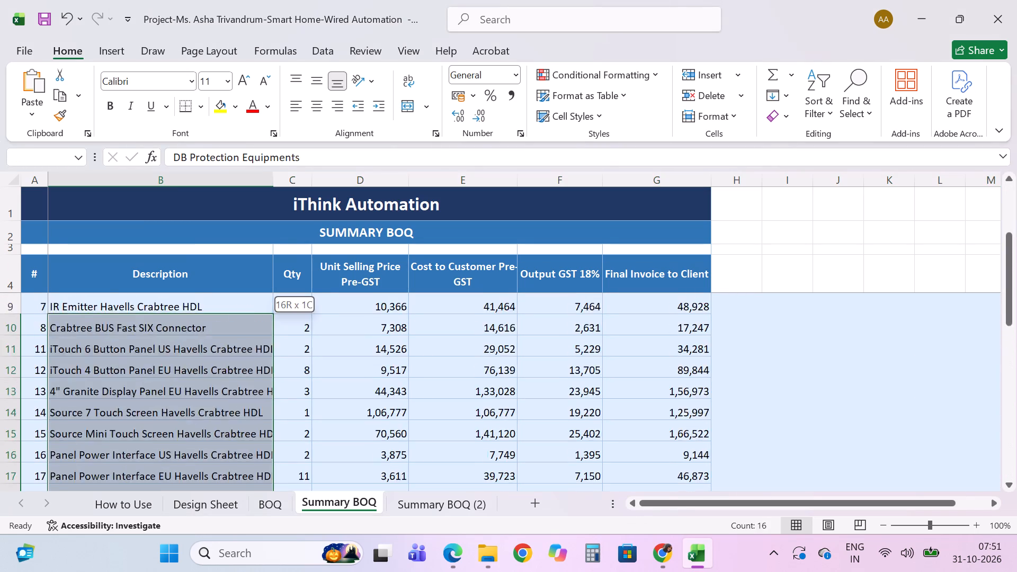
{"action": "left_click_drag", "start_coordinate": [187, 219], "coordinate": [523, 307]}
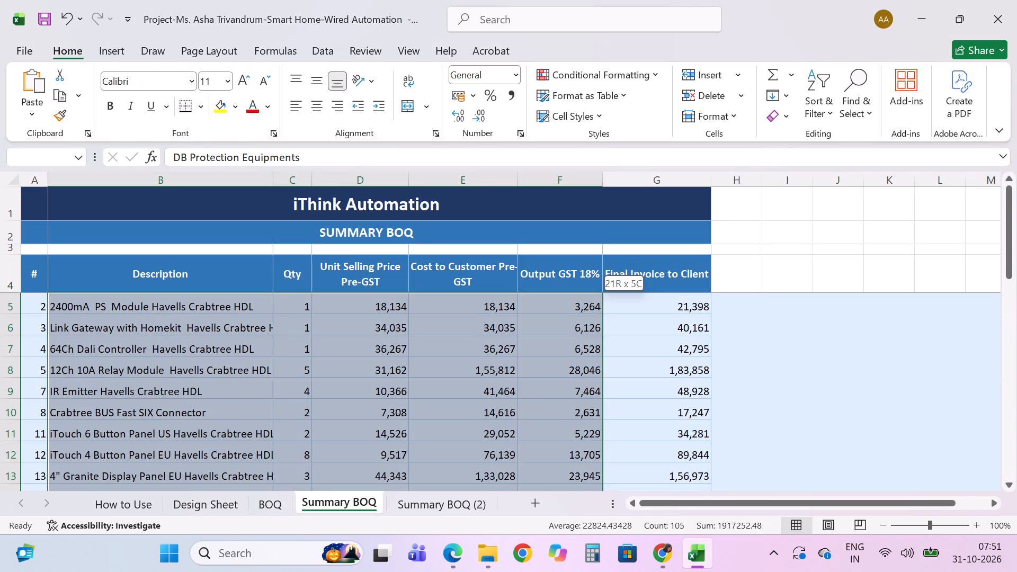
{"action": "left_click_drag", "start_coordinate": [523, 307], "coordinate": [639, 306]}
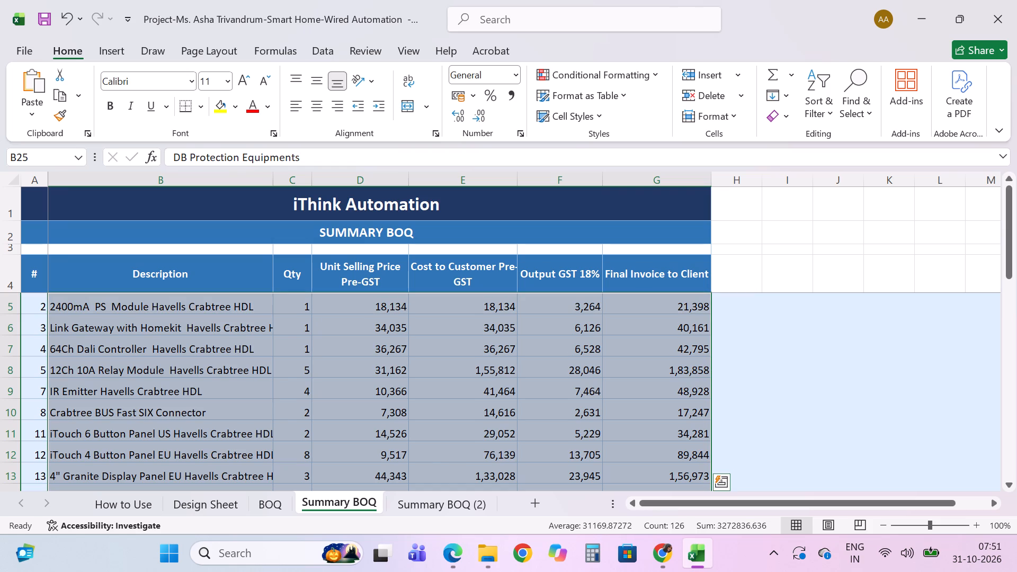
{"action": "key", "text": "ctrl+c"}
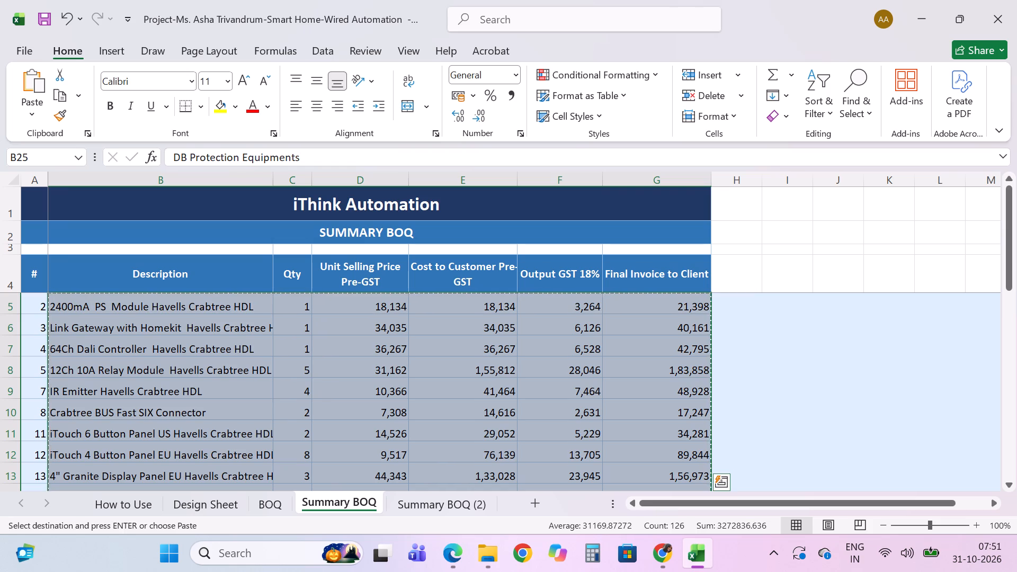
{"action": "left_click", "coordinate": [463, 504]}
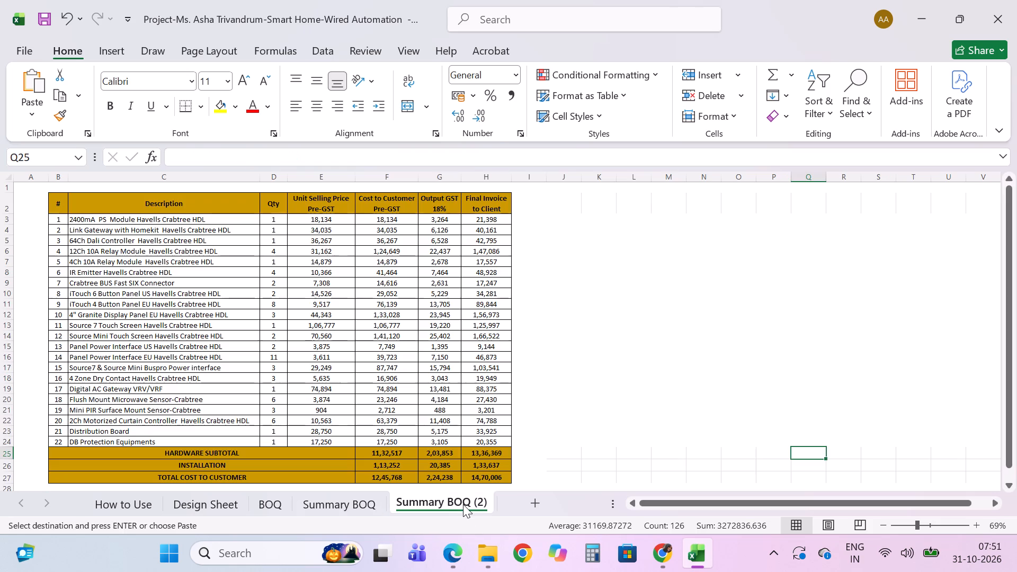
{"action": "left_click", "coordinate": [90, 220]}
{"action": "key", "text": "ctrl+v"}
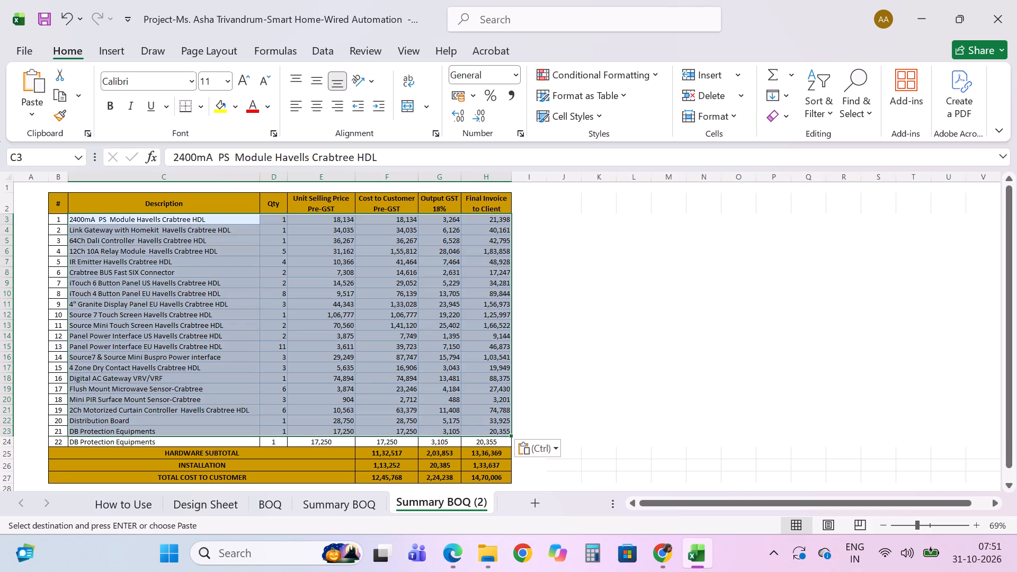
{"action": "left_click", "coordinate": [543, 445]}
{"action": "left_click", "coordinate": [531, 383]}
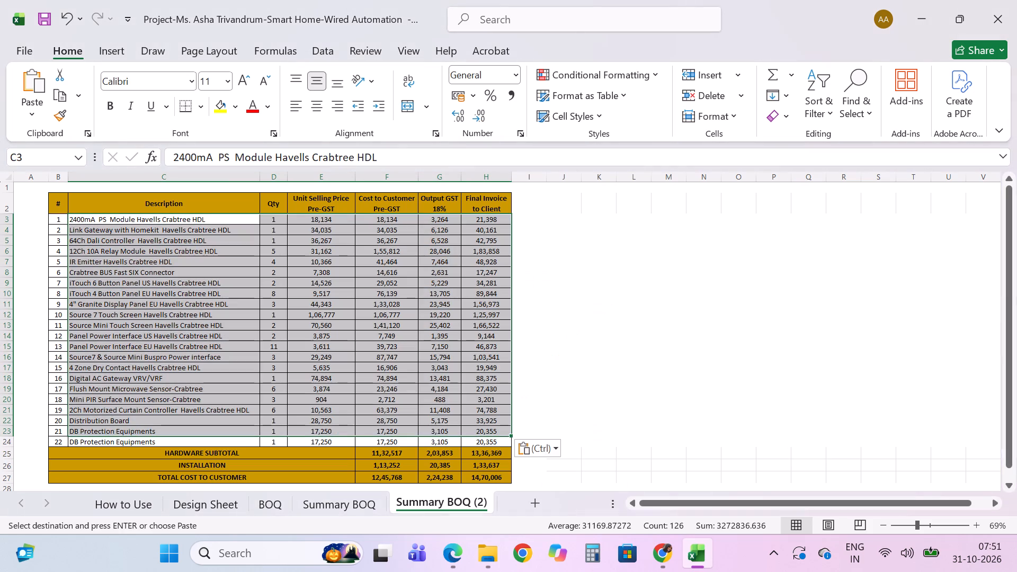
Delete the duplicate DB Protection Equipments row, number 22, from Summary BOQ (2).
{"action": "left_click", "coordinate": [4, 440]}
{"action": "right_click", "coordinate": [4, 440]}
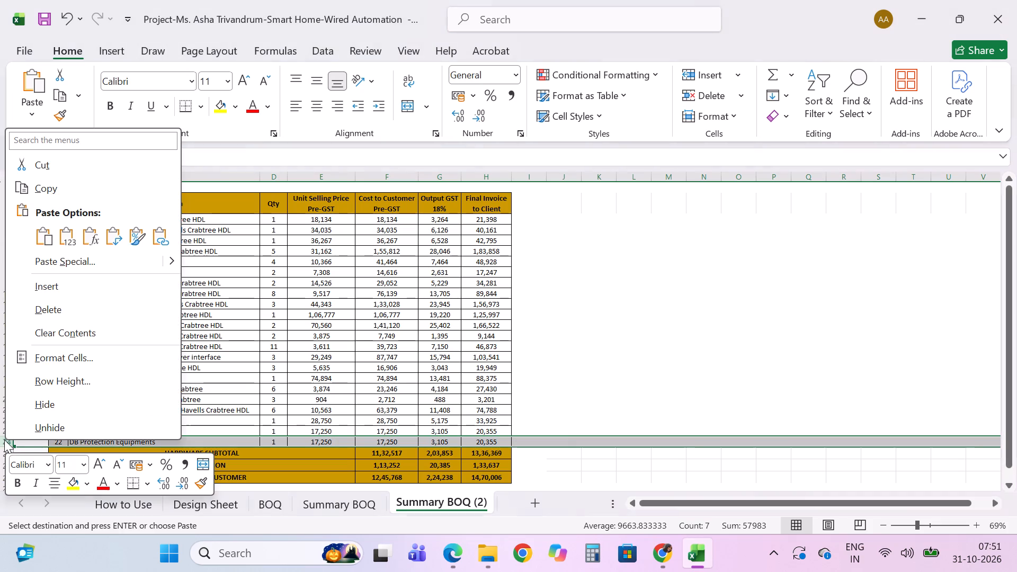
{"action": "left_click", "coordinate": [49, 302]}
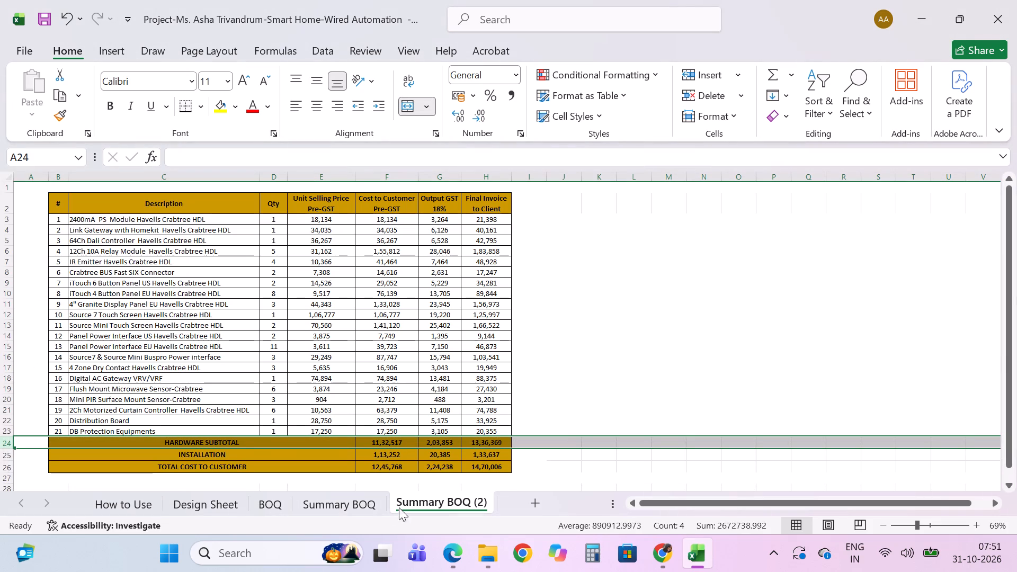
Copy the Hardware Subtotal, Installation and Total Cost amounts from Summary BOQ and paste them as values into the Summary BOQ (2) totals rows.
{"action": "left_click", "coordinate": [344, 506]}
{"action": "scroll", "coordinate": [440, 423], "scroll_direction": "down", "scroll_amount": 2}
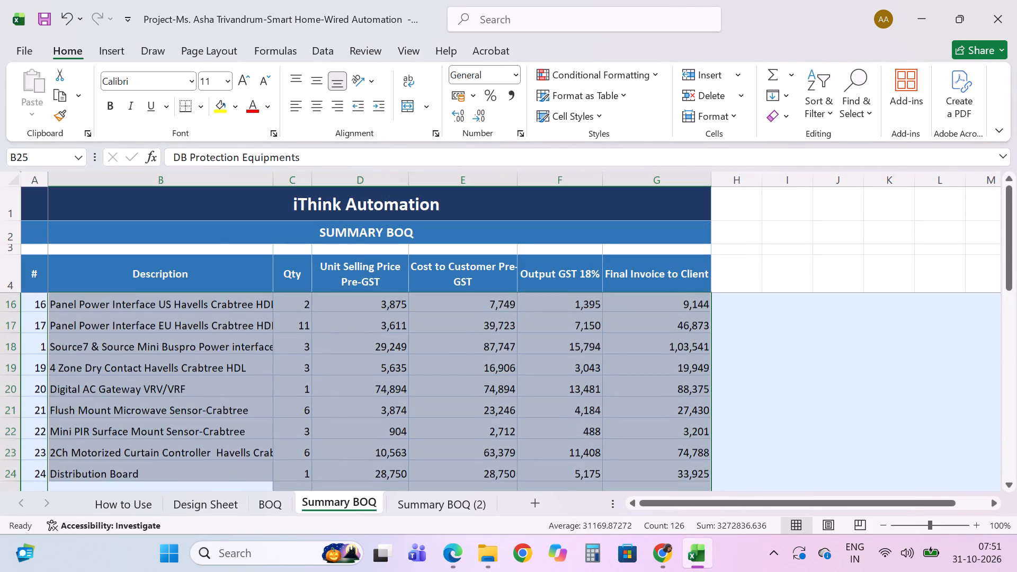
{"action": "scroll", "coordinate": [440, 423], "scroll_direction": "down", "scroll_amount": 2}
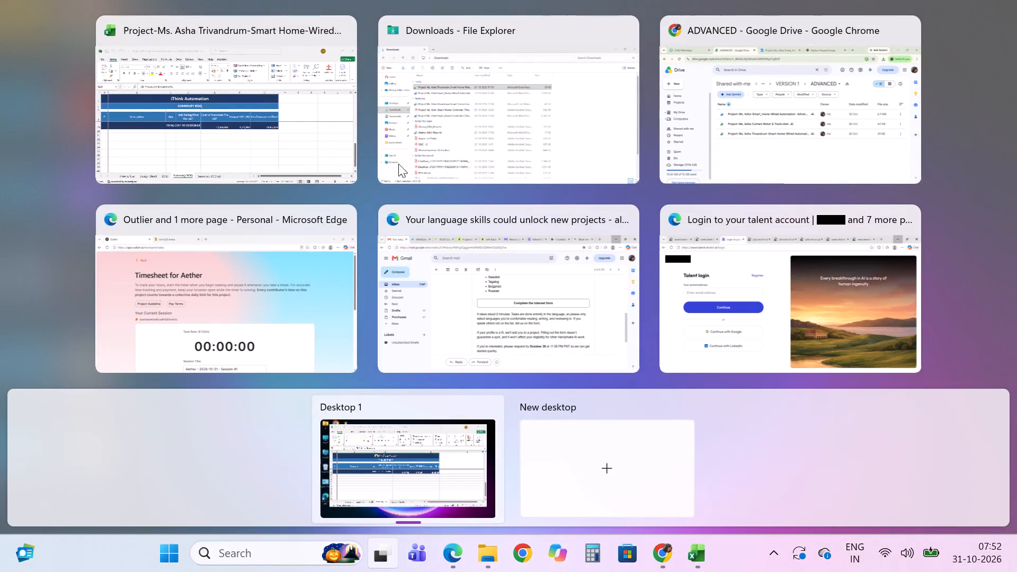
{"action": "left_click", "coordinate": [292, 96]}
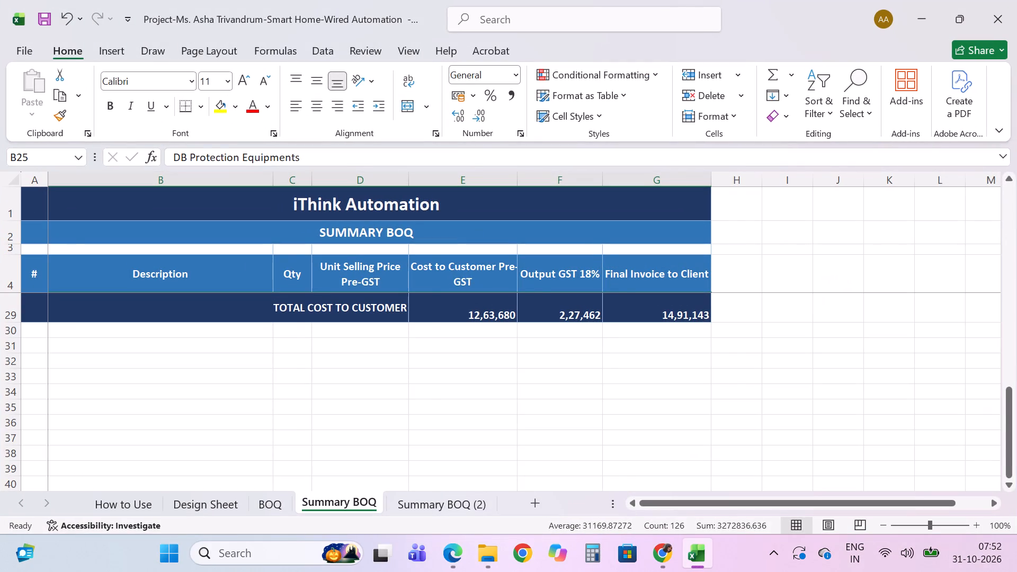
{"action": "scroll", "coordinate": [472, 274], "scroll_direction": "up", "scroll_amount": 1}
{"action": "scroll", "coordinate": [486, 406], "scroll_direction": "up", "scroll_amount": 1}
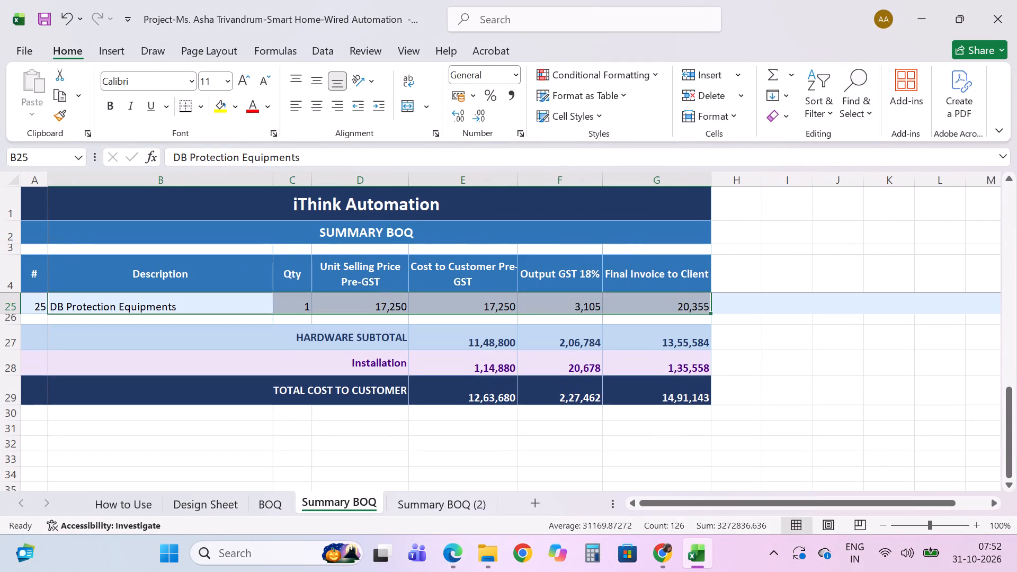
{"action": "left_click_drag", "start_coordinate": [506, 344], "coordinate": [647, 389]}
{"action": "key", "text": "ctrl+c"}
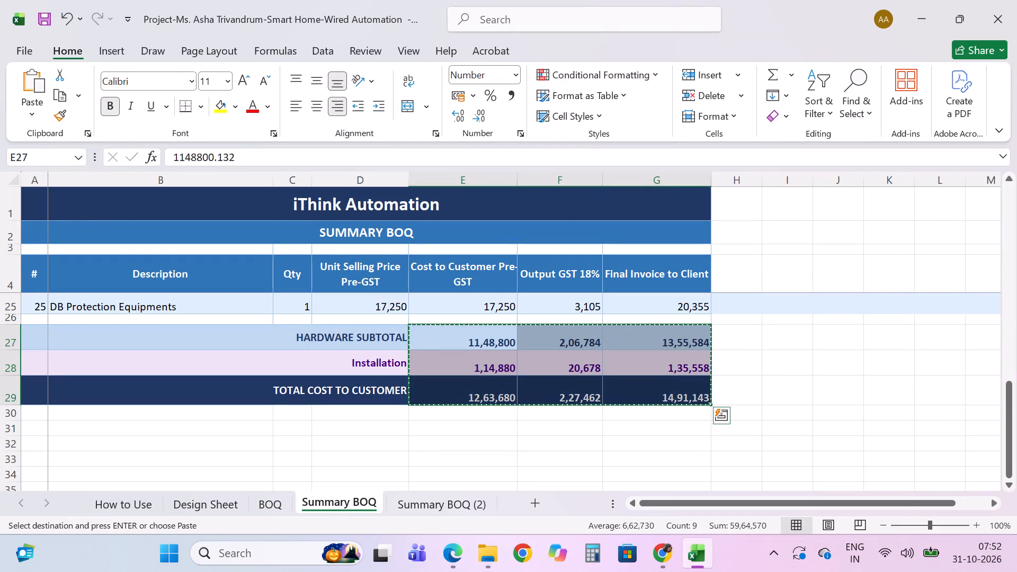
{"action": "left_click", "coordinate": [465, 511]}
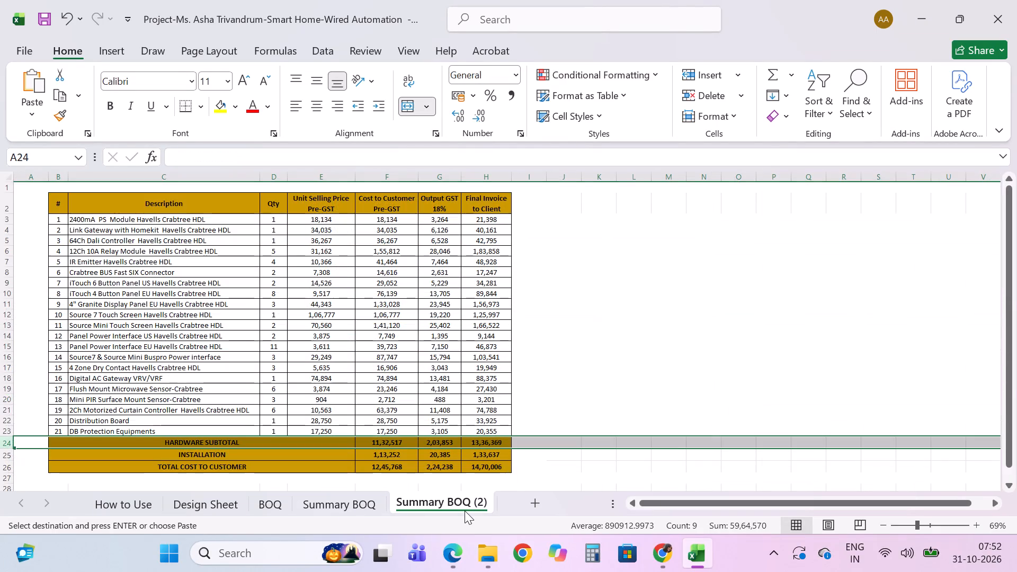
{"action": "left_click", "coordinate": [400, 444]}
{"action": "key", "text": "ctrl+v"}
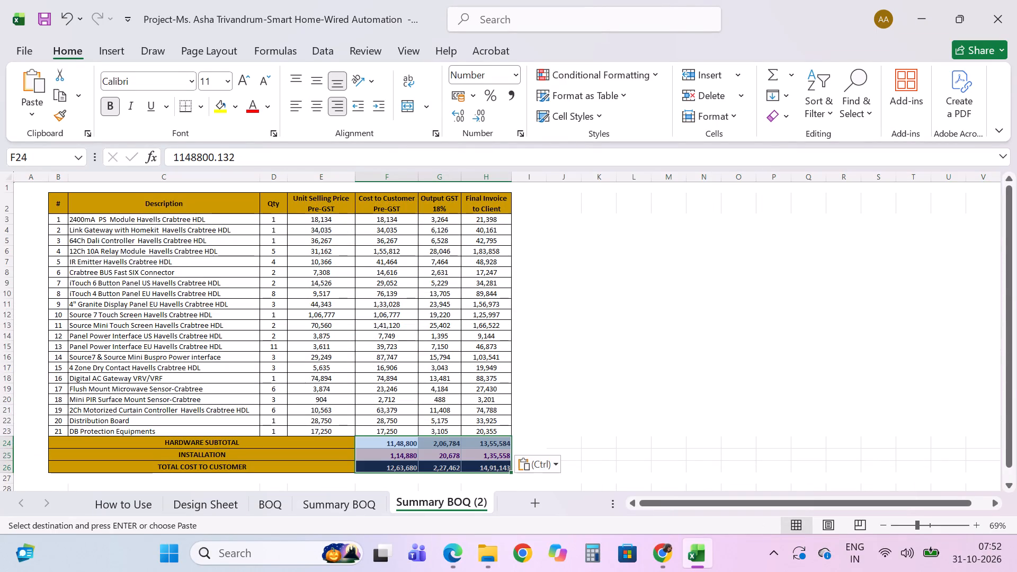
{"action": "left_click", "coordinate": [555, 460]}
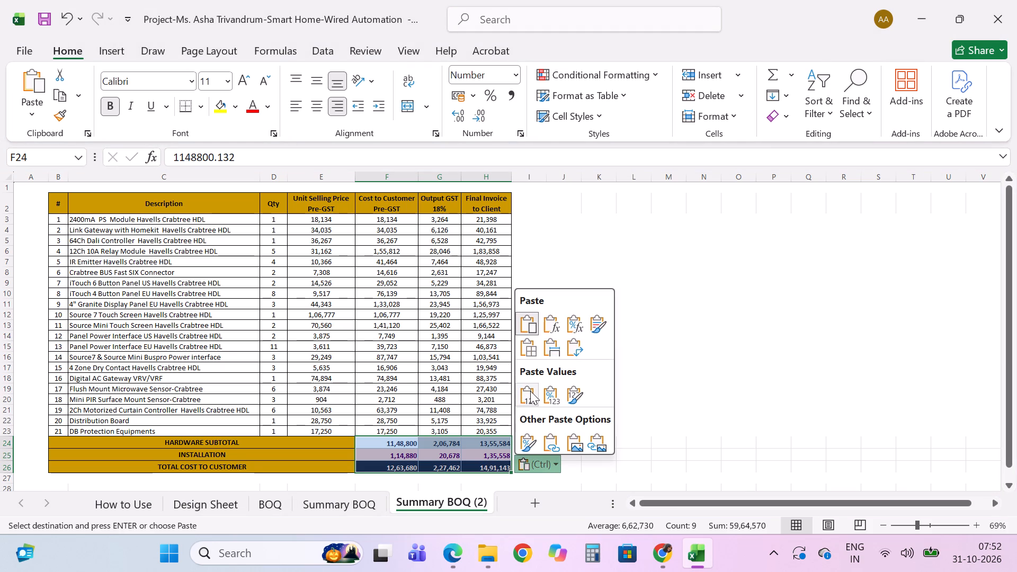
{"action": "left_click", "coordinate": [530, 390]}
{"action": "left_click", "coordinate": [826, 441]}
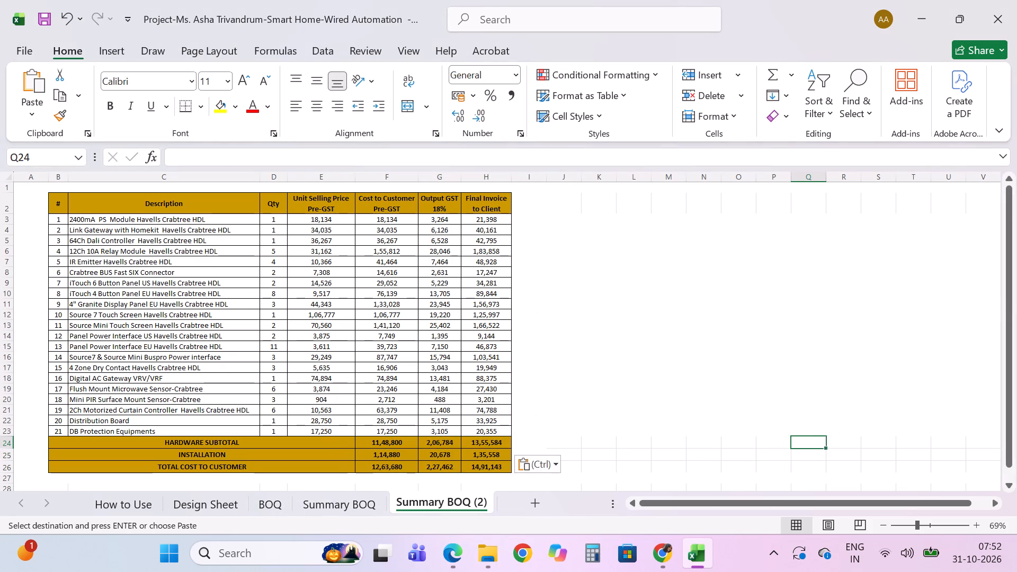
{"action": "key", "text": "ctrl+c"}
{"action": "key", "text": "ctrl+v"}
Open the Advanced Wired Automation proposal from Downloads in Word and enable editing.
{"action": "left_click", "coordinate": [494, 555]}
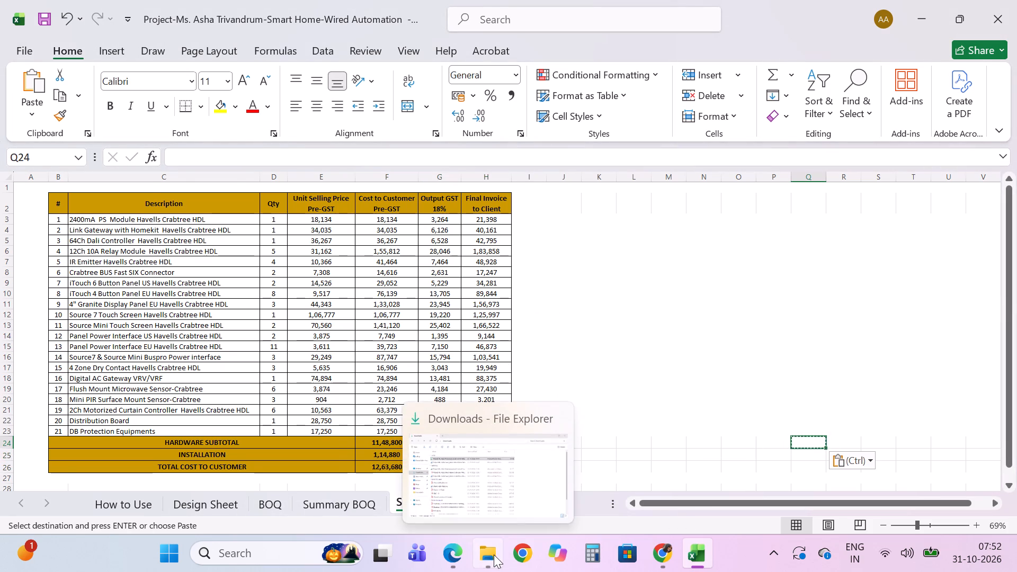
{"action": "double_click", "coordinate": [233, 179]}
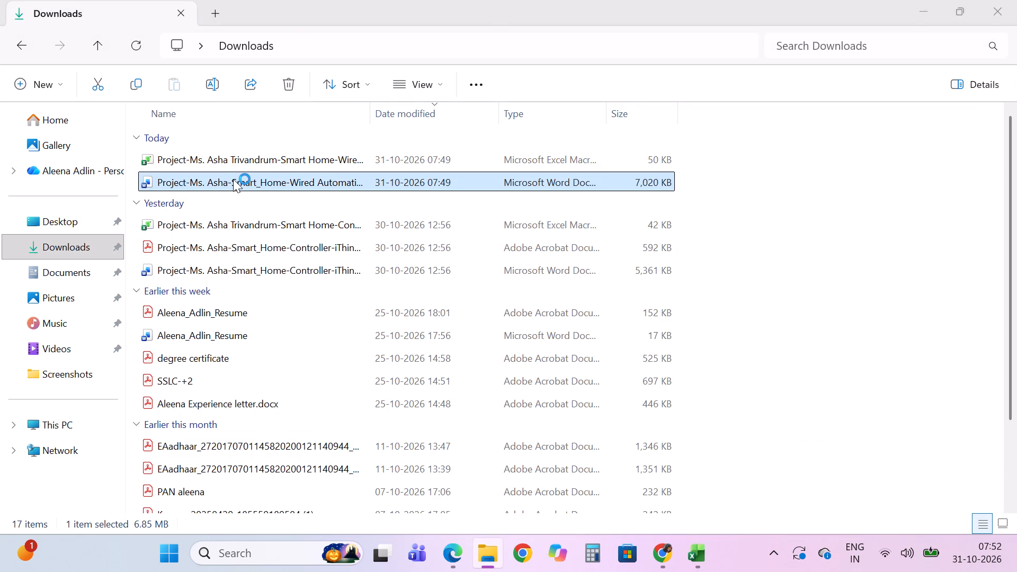
{"action": "left_click", "coordinate": [661, 74]}
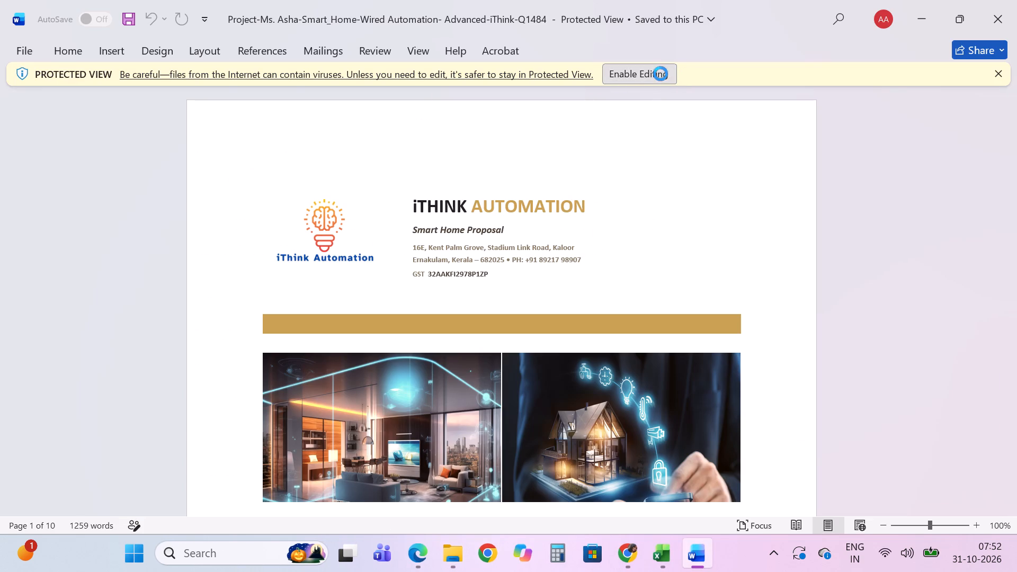
Remove ", Distribution Box" from the exclusions note below the grand total so it reads "switchboard plates etc.".
{"action": "scroll", "coordinate": [601, 395], "scroll_direction": "down", "scroll_amount": 20}
{"action": "scroll", "coordinate": [601, 395], "scroll_direction": "down", "scroll_amount": 20}
{"action": "scroll", "coordinate": [601, 395], "scroll_direction": "down", "scroll_amount": 20}
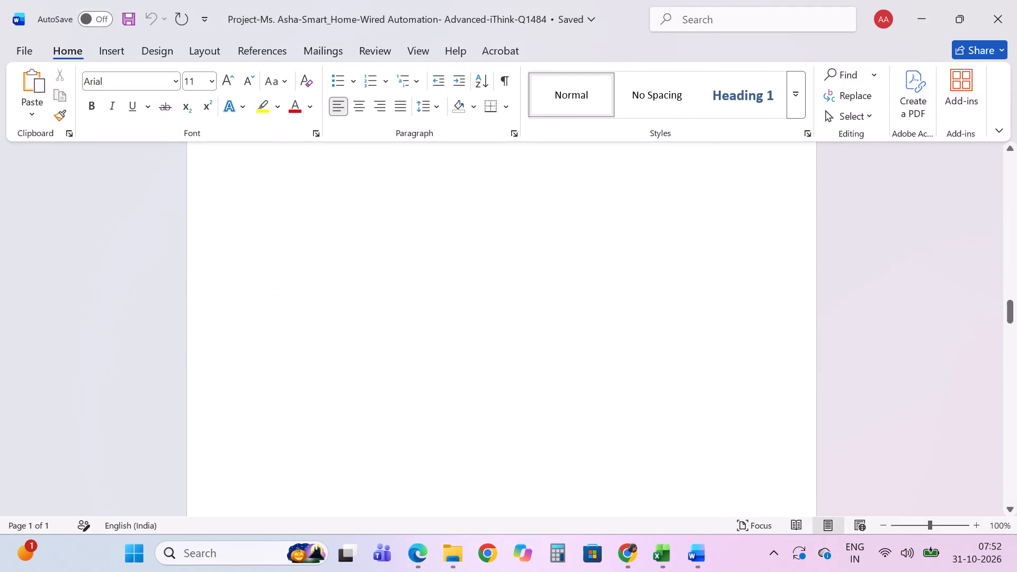
{"action": "scroll", "coordinate": [601, 396], "scroll_direction": "down", "scroll_amount": 8}
{"action": "scroll", "coordinate": [601, 396], "scroll_direction": "up", "scroll_amount": 1}
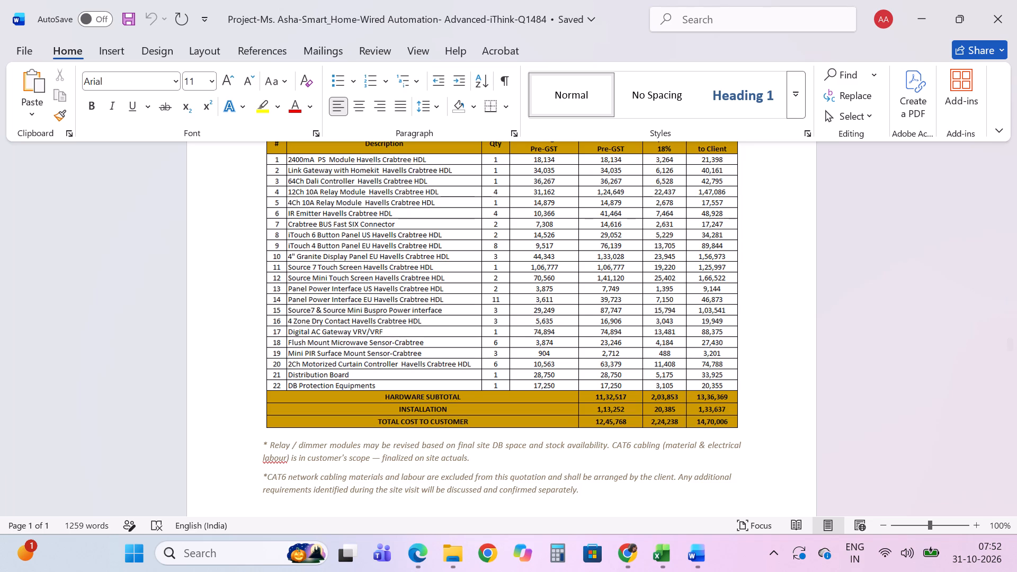
{"action": "scroll", "coordinate": [382, 458], "scroll_direction": "up", "scroll_amount": 2}
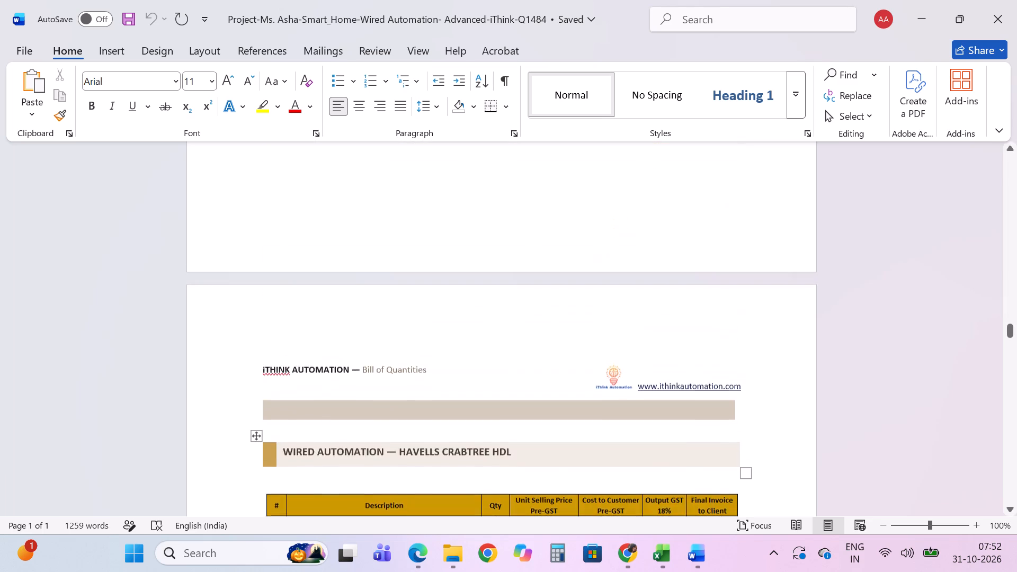
{"action": "scroll", "coordinate": [382, 458], "scroll_direction": "up", "scroll_amount": 5}
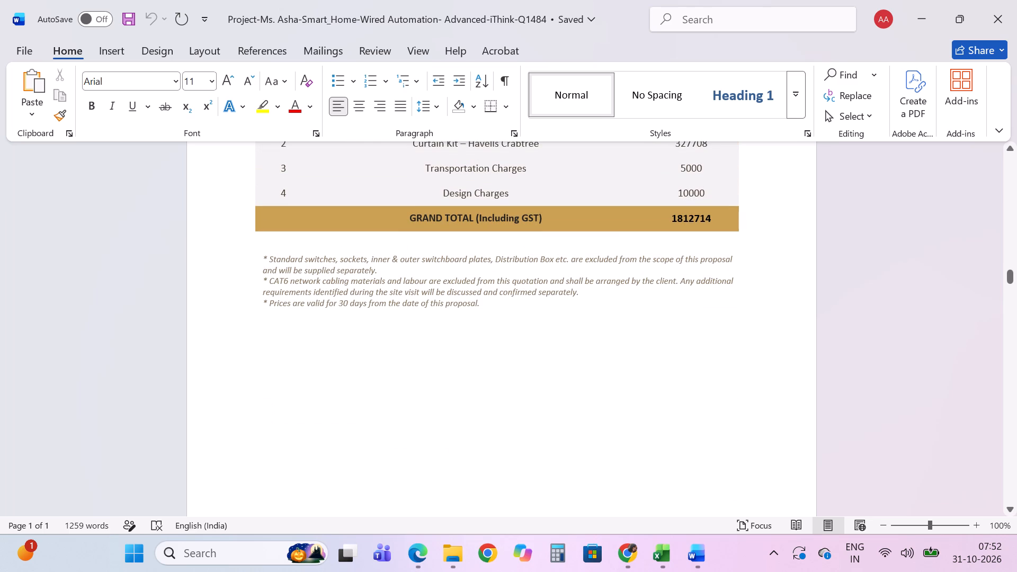
{"action": "left_click", "coordinate": [556, 261]}
{"action": "key", "text": "BackSpace"}
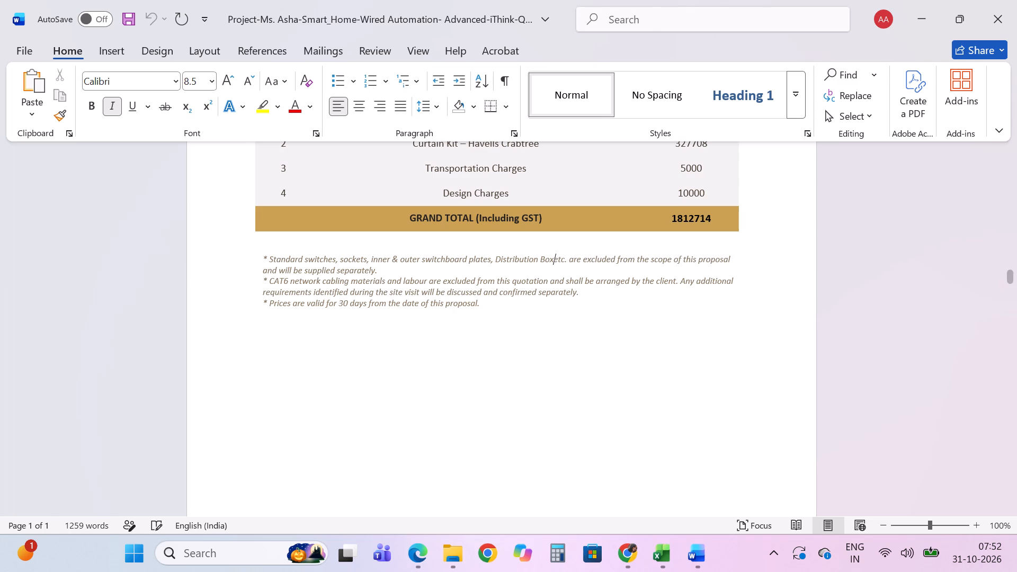
{"action": "key", "text": "BackSpace"}
{"action": "key", "text": "BackSpace"}
{"action": "key", "text": "BackSpace"}
{"action": "key", "text": "BackSpace"}
{"action": "key", "text": "BackSpace"}
{"action": "key", "text": "BackSpace"}
{"action": "key", "text": "BackSpace"}
{"action": "key", "text": "BackSpace"}
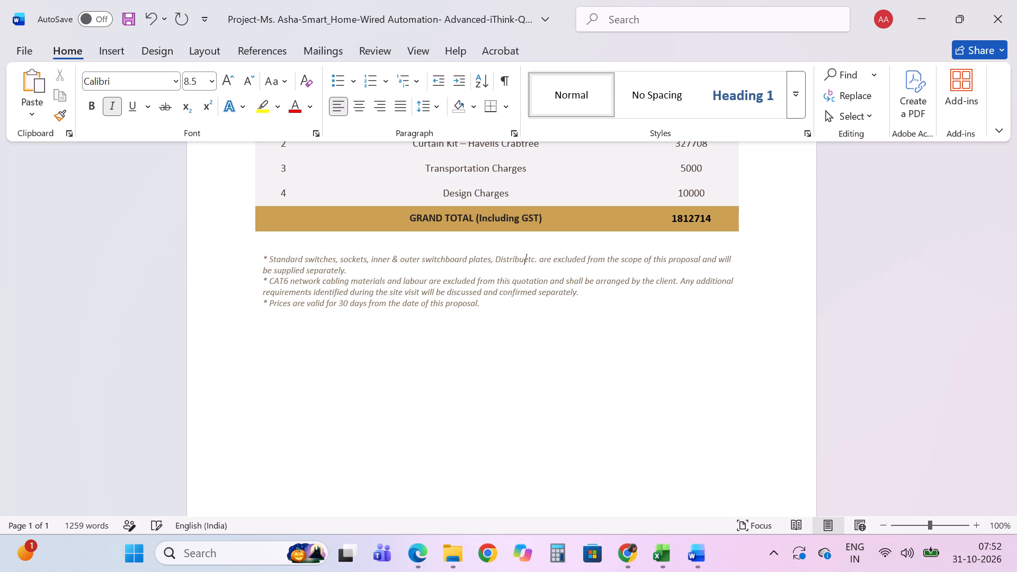
{"action": "key", "text": "BackSpace"}
{"action": "key", "text": "BackSpace"}
{"action": "key", "text": "BackSpace"}
{"action": "key", "text": "BackSpace"}
{"action": "key", "text": "BackSpace"}
{"action": "key", "text": "BackSpace"}
{"action": "key", "text": "BackSpace"}
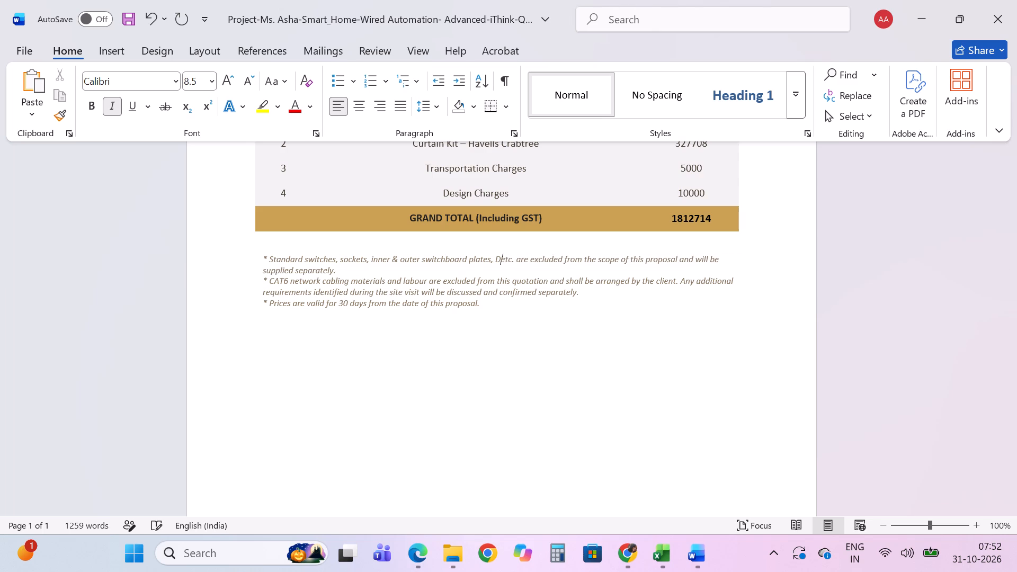
{"action": "key", "text": "BackSpace"}
{"action": "key", "text": "BackSpace"}
{"action": "key", "text": "BackSpace"}
{"action": "key", "text": "space"}
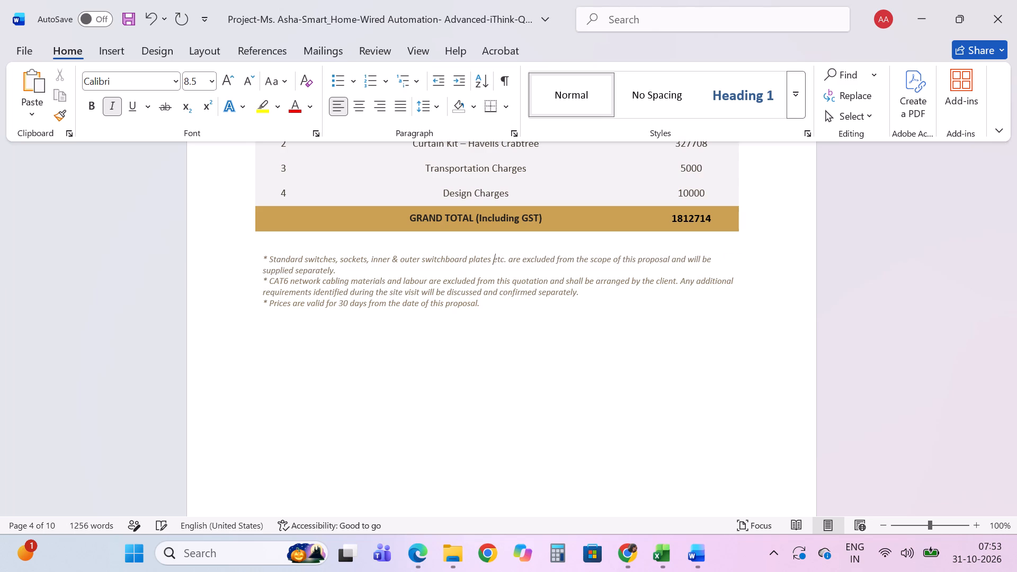
Switch to the Excel workbook and capture the whole Summary BOQ (2) table, including its totals rows, as a screenshot.
{"action": "scroll", "coordinate": [491, 329], "scroll_direction": "down", "scroll_amount": 8}
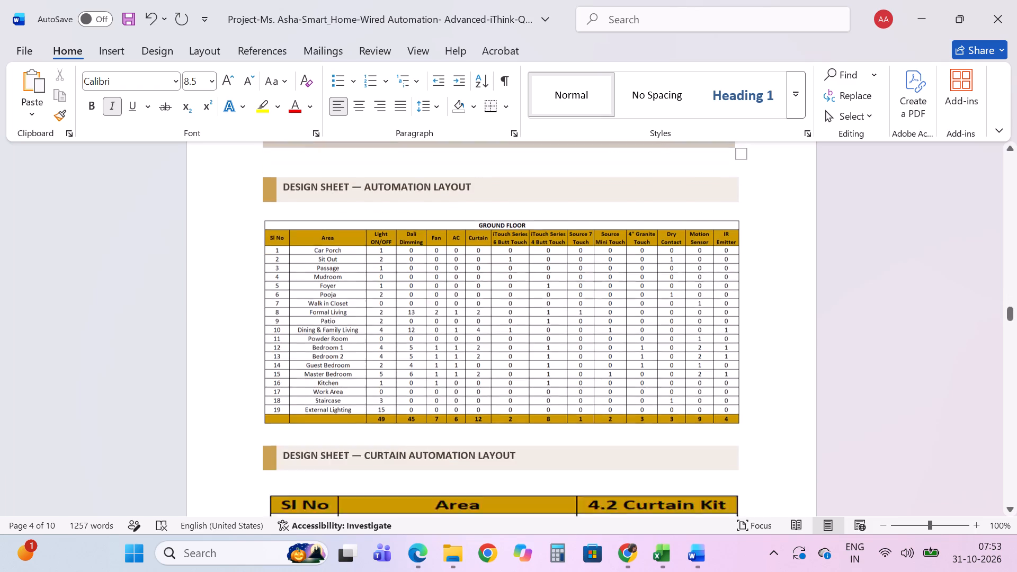
{"action": "scroll", "coordinate": [491, 329], "scroll_direction": "down", "scroll_amount": 3}
{"action": "scroll", "coordinate": [491, 329], "scroll_direction": "up", "scroll_amount": 6}
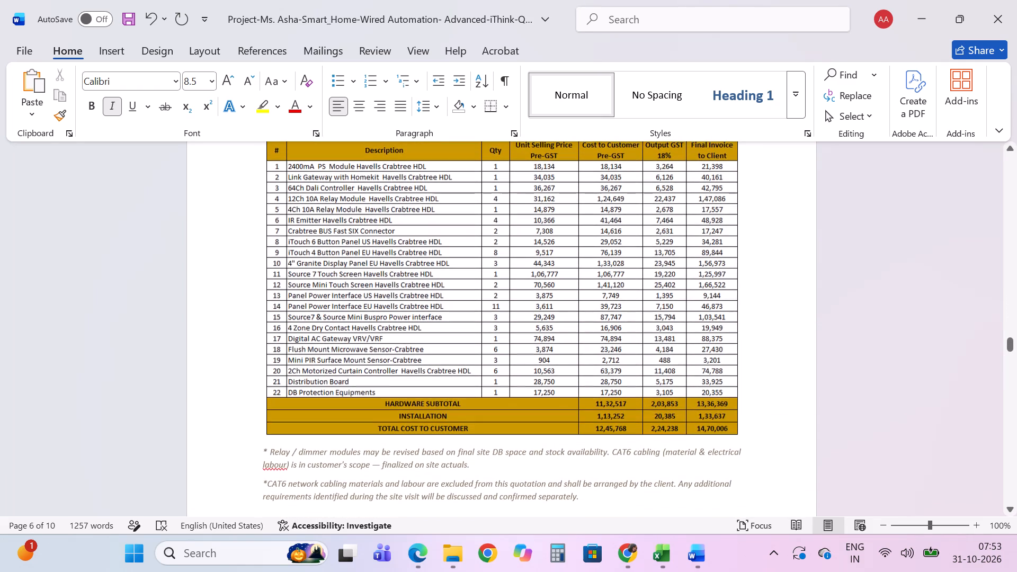
{"action": "left_click", "coordinate": [662, 571]}
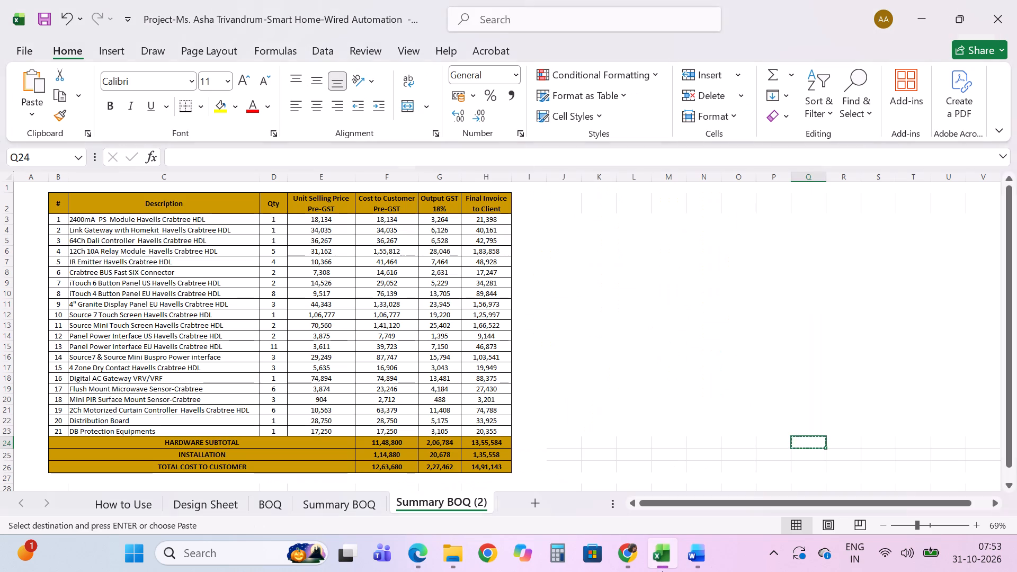
{"action": "key", "text": "Print"}
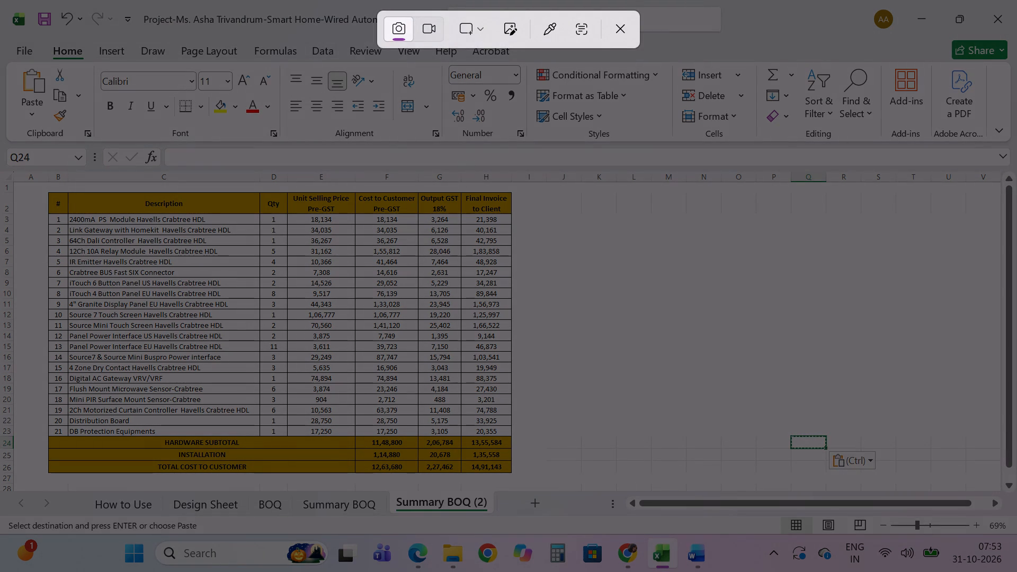
{"action": "left_click_drag", "start_coordinate": [515, 187], "coordinate": [52, 457]}
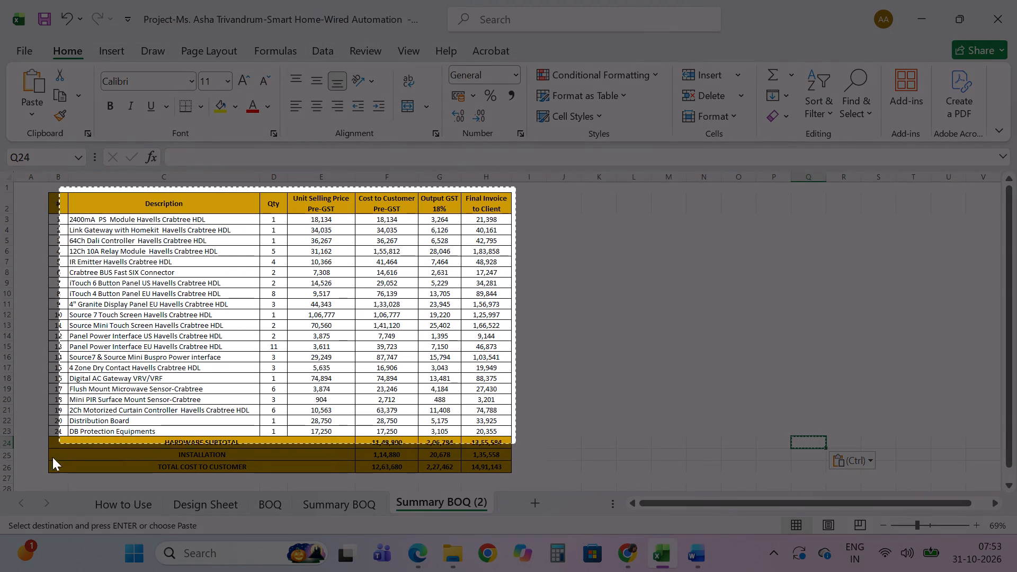
{"action": "left_click_drag", "start_coordinate": [52, 457], "coordinate": [48, 477]}
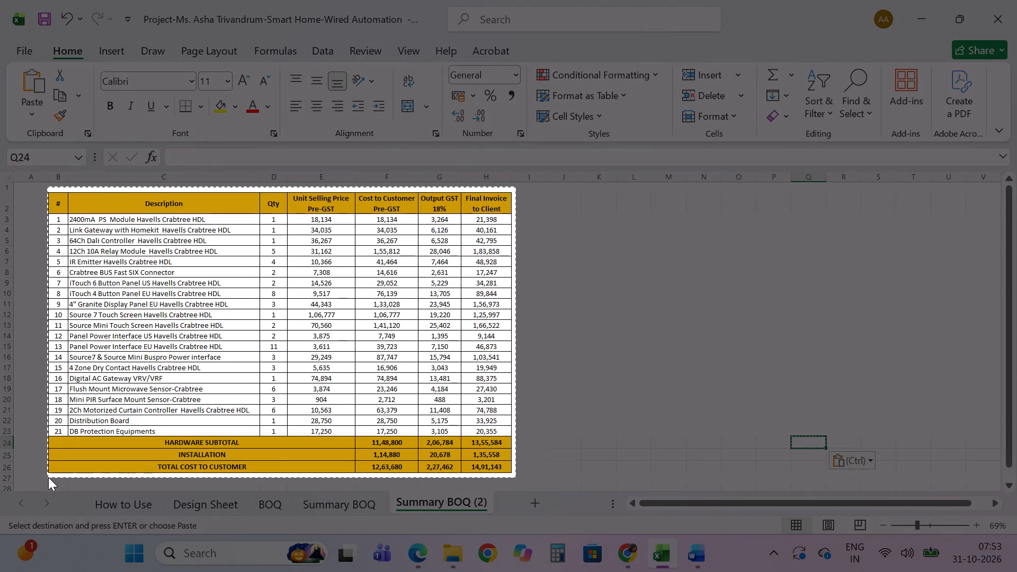
{"action": "left_click_drag", "start_coordinate": [48, 477], "coordinate": [45, 472]}
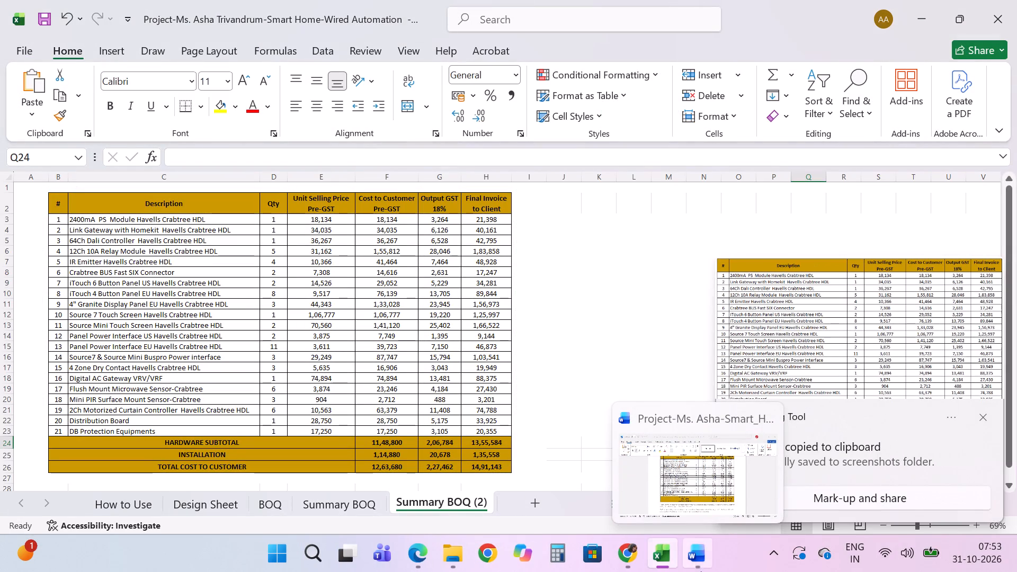
In the Word proposal, replace the old wired automation bill of quantities picture with the captured Summary BOQ (2) table.
{"action": "double_click", "coordinate": [700, 567]}
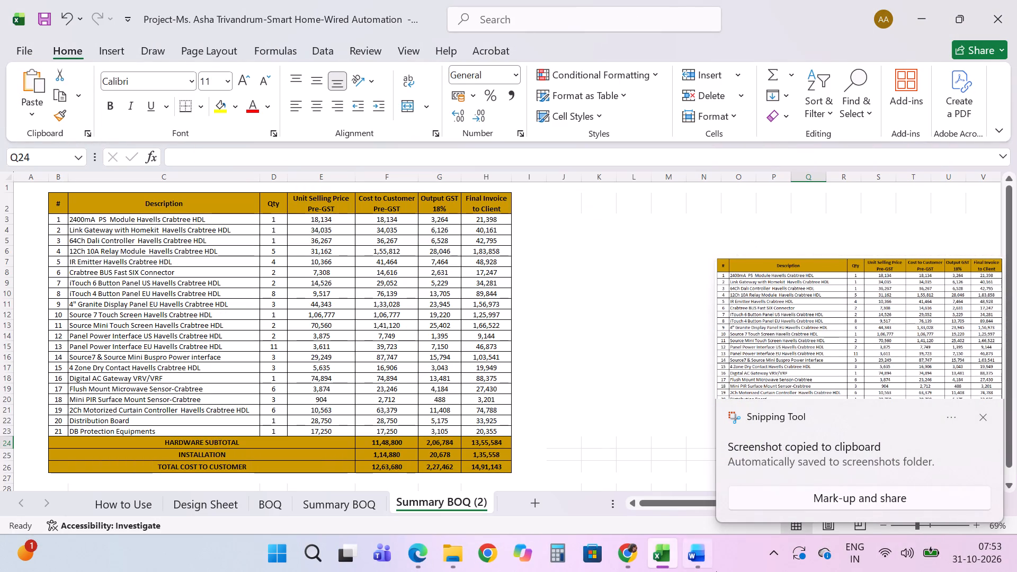
{"action": "left_click", "coordinate": [699, 562]}
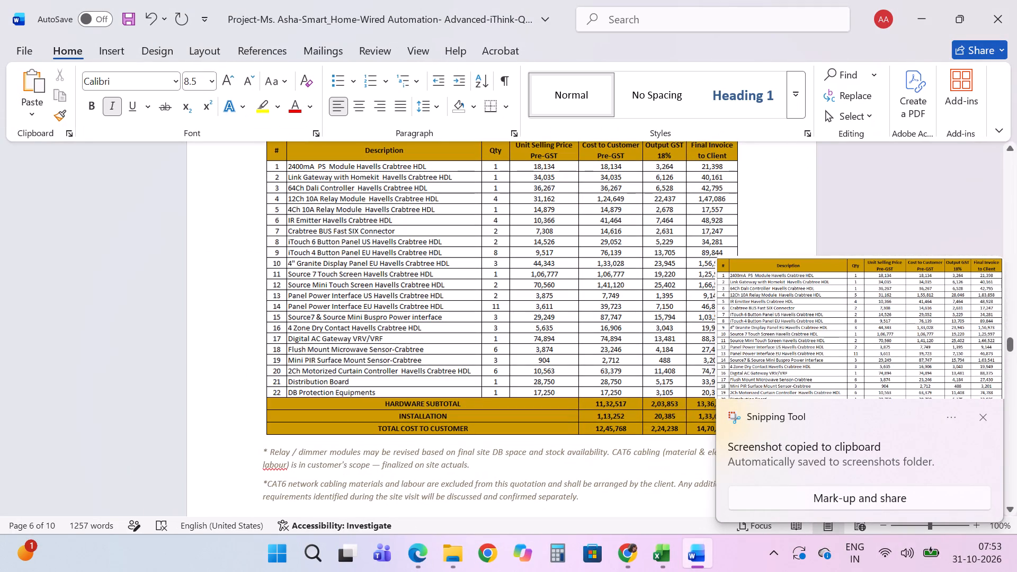
{"action": "left_click", "coordinate": [508, 308]}
{"action": "key", "text": "Delete"}
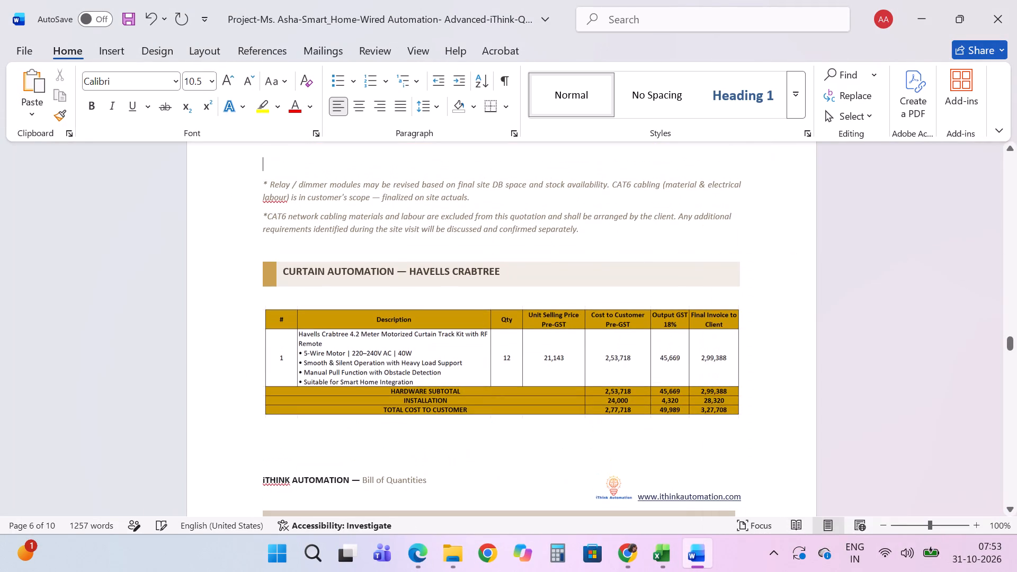
{"action": "key", "text": "ctrl+v"}
{"action": "scroll", "coordinate": [508, 308], "scroll_direction": "down", "scroll_amount": 2}
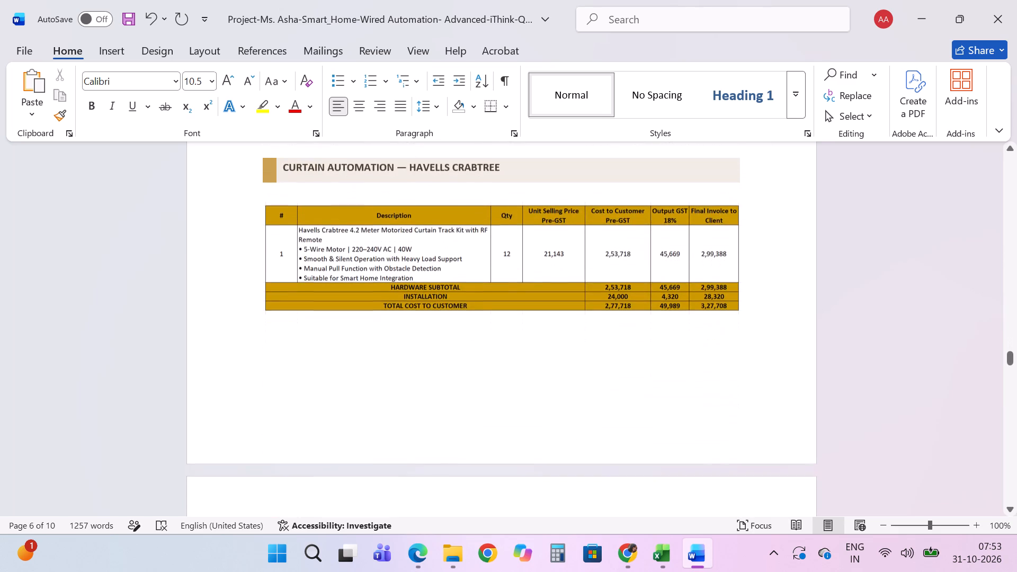
{"action": "scroll", "coordinate": [508, 308], "scroll_direction": "down", "scroll_amount": 2}
{"action": "scroll", "coordinate": [508, 308], "scroll_direction": "right", "scroll_amount": 3}
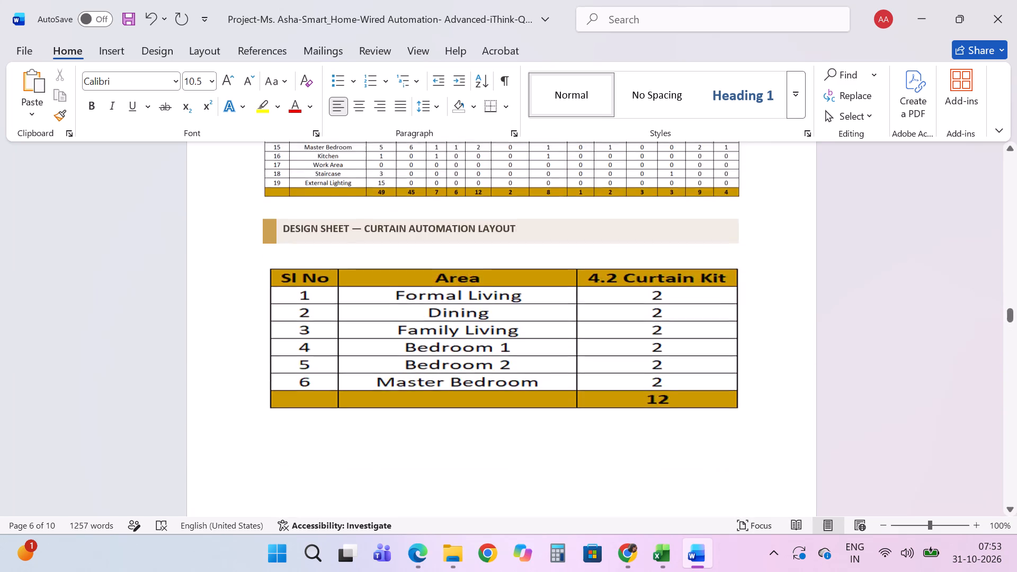
{"action": "scroll", "coordinate": [508, 308], "scroll_direction": "right", "scroll_amount": 6}
{"action": "scroll", "coordinate": [508, 308], "scroll_direction": "up", "scroll_amount": 3}
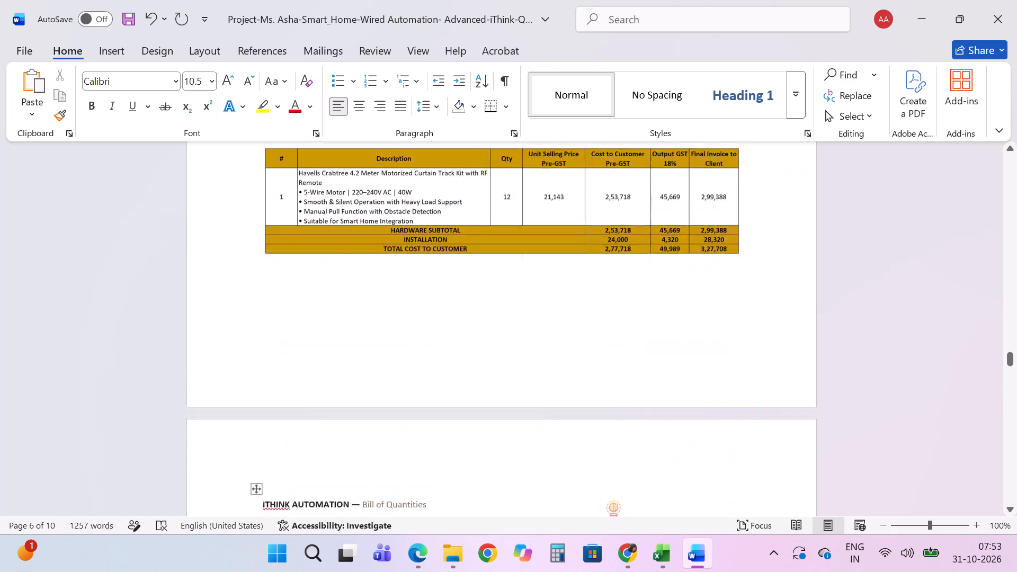
{"action": "scroll", "coordinate": [508, 308], "scroll_direction": "up", "scroll_amount": 1}
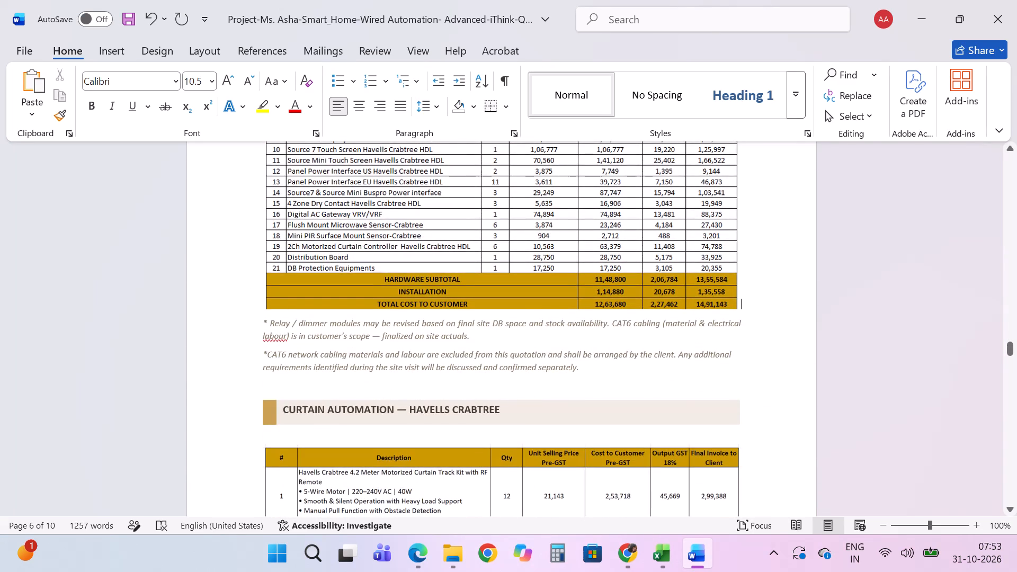
Set the Wired Automation - Havells Crabtree HDL amount in the Quotation Summary table to 1491143.
{"action": "scroll", "coordinate": [508, 308], "scroll_direction": "up", "scroll_amount": 12}
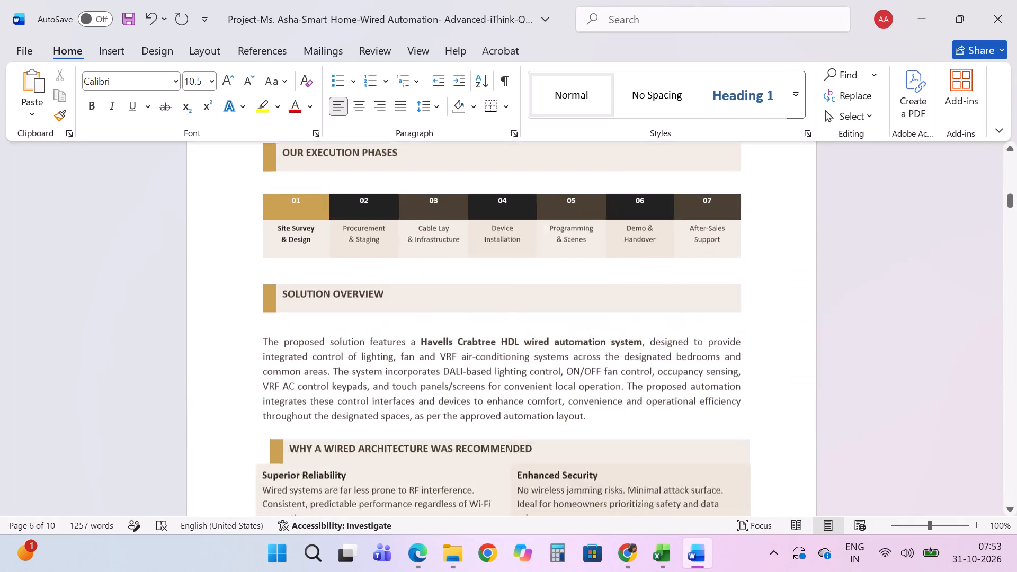
{"action": "scroll", "coordinate": [508, 308], "scroll_direction": "up", "scroll_amount": 3}
{"action": "scroll", "coordinate": [508, 308], "scroll_direction": "down", "scroll_amount": 3}
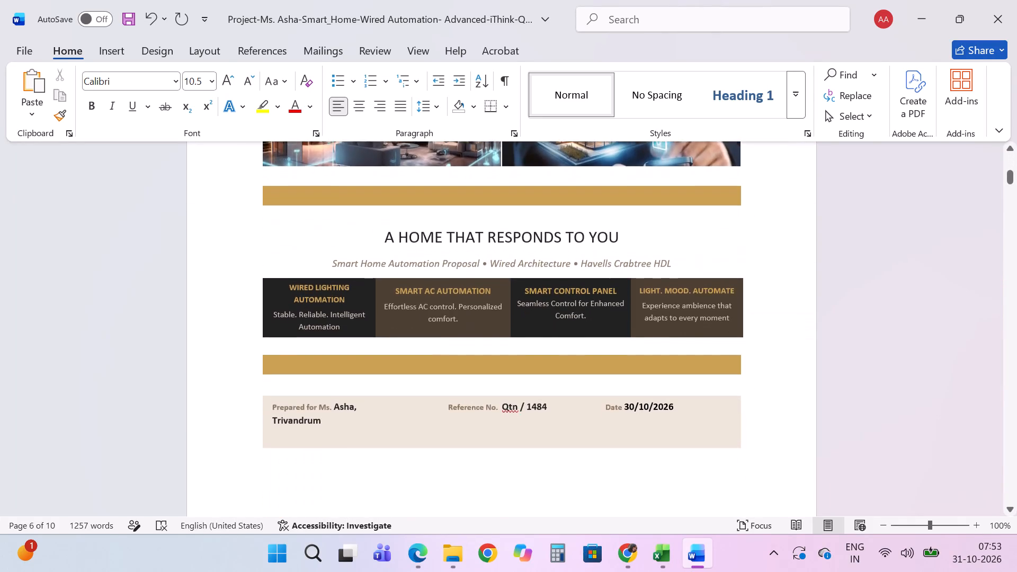
{"action": "scroll", "coordinate": [508, 308], "scroll_direction": "down", "scroll_amount": 7}
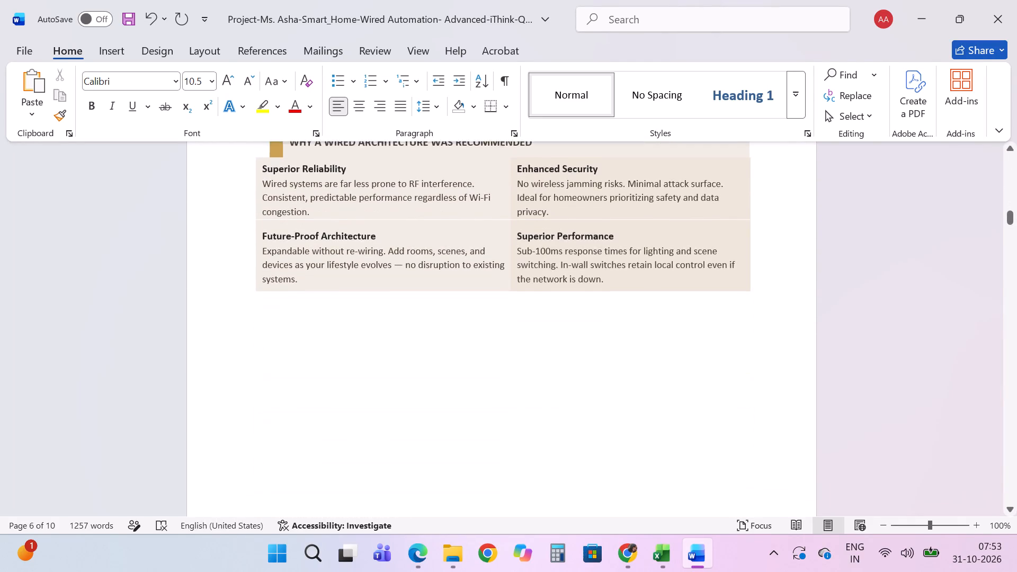
{"action": "scroll", "coordinate": [508, 308], "scroll_direction": "down", "scroll_amount": 8}
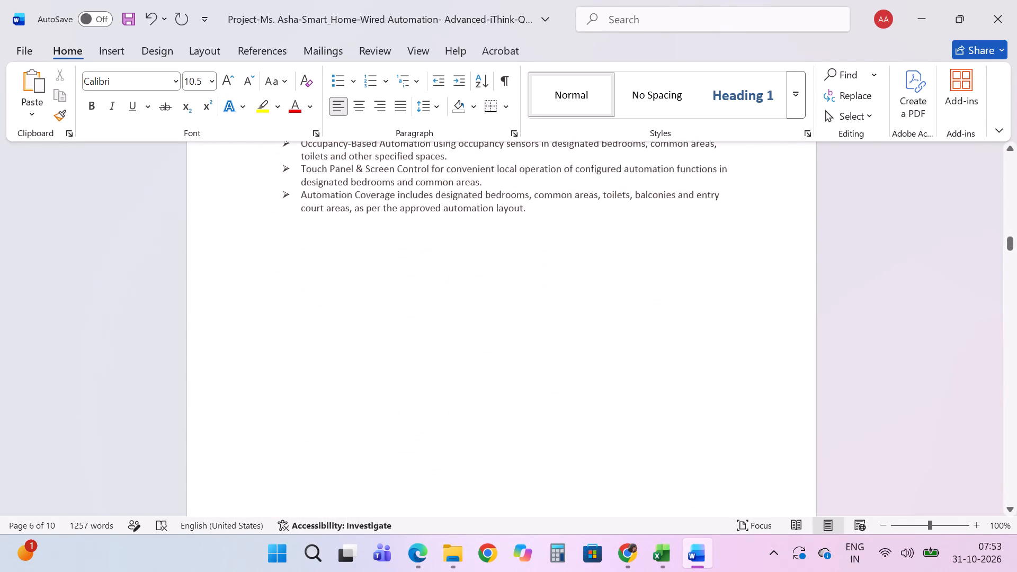
{"action": "scroll", "coordinate": [508, 308], "scroll_direction": "down", "scroll_amount": 3}
{"action": "scroll", "coordinate": [508, 308], "scroll_direction": "up", "scroll_amount": 1}
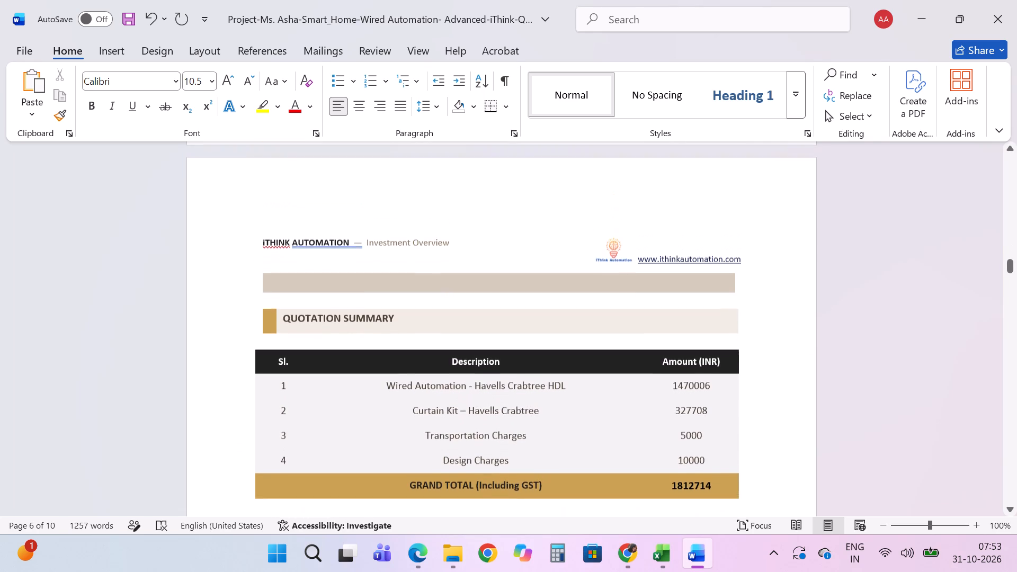
{"action": "scroll", "coordinate": [508, 308], "scroll_direction": "up", "scroll_amount": 1}
{"action": "left_click", "coordinate": [711, 377]}
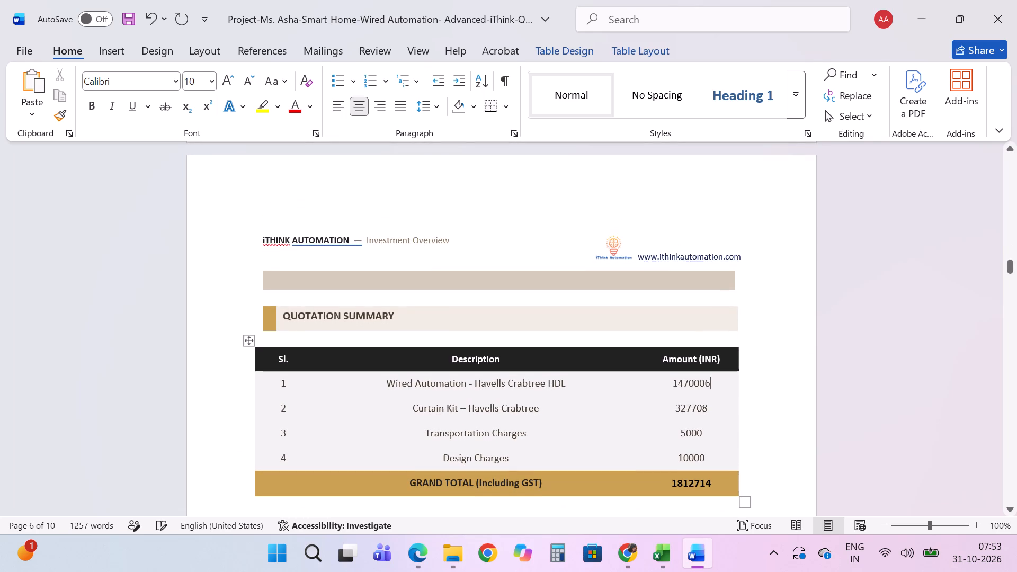
{"action": "key", "text": "BackSpace"}
{"action": "key", "text": "BackSpace"}
{"action": "key", "text": "BackSpace"}
{"action": "key", "text": "BackSpace"}
{"action": "key", "text": "BackSpace"}
{"action": "type", "text": "91143"}
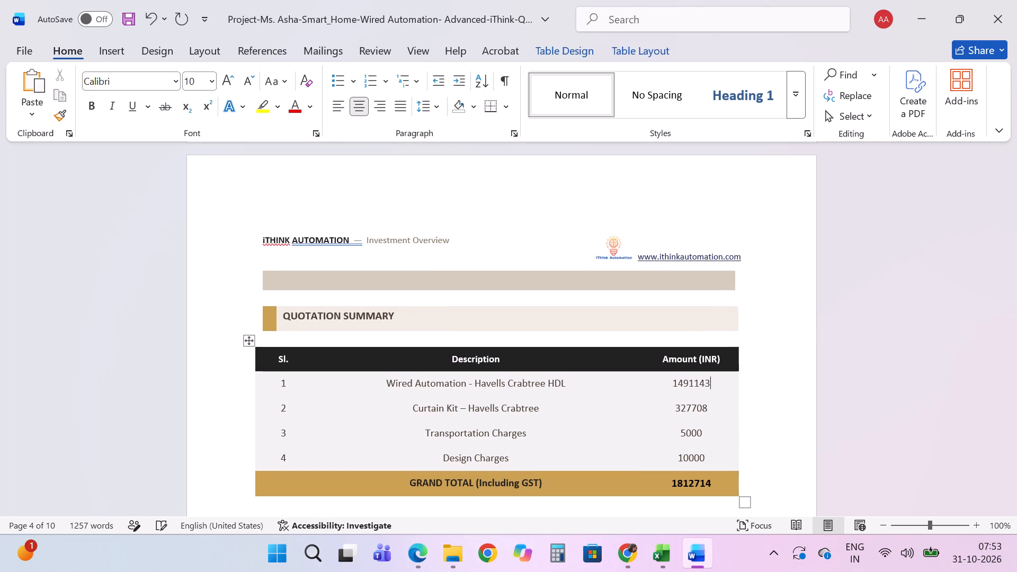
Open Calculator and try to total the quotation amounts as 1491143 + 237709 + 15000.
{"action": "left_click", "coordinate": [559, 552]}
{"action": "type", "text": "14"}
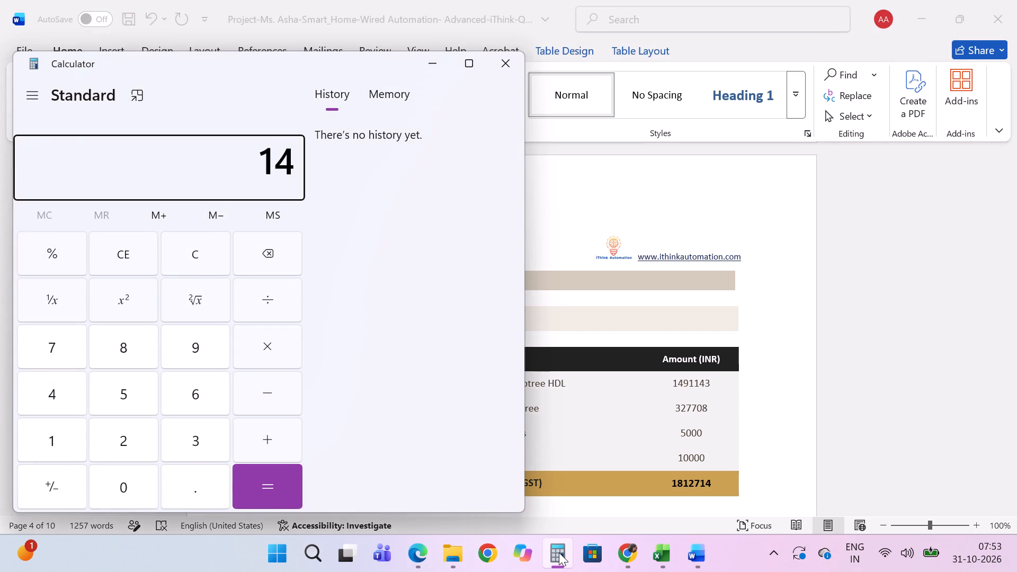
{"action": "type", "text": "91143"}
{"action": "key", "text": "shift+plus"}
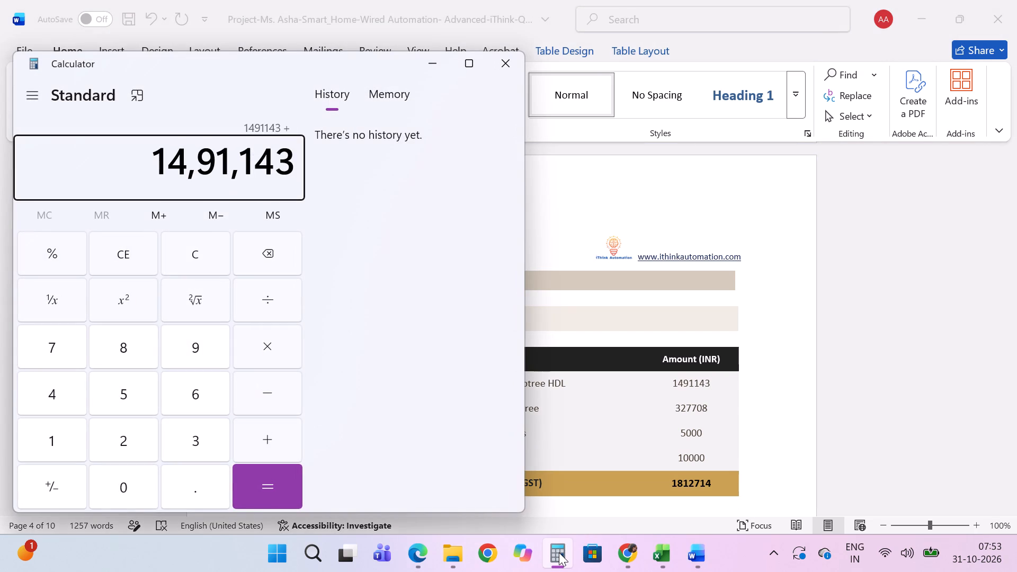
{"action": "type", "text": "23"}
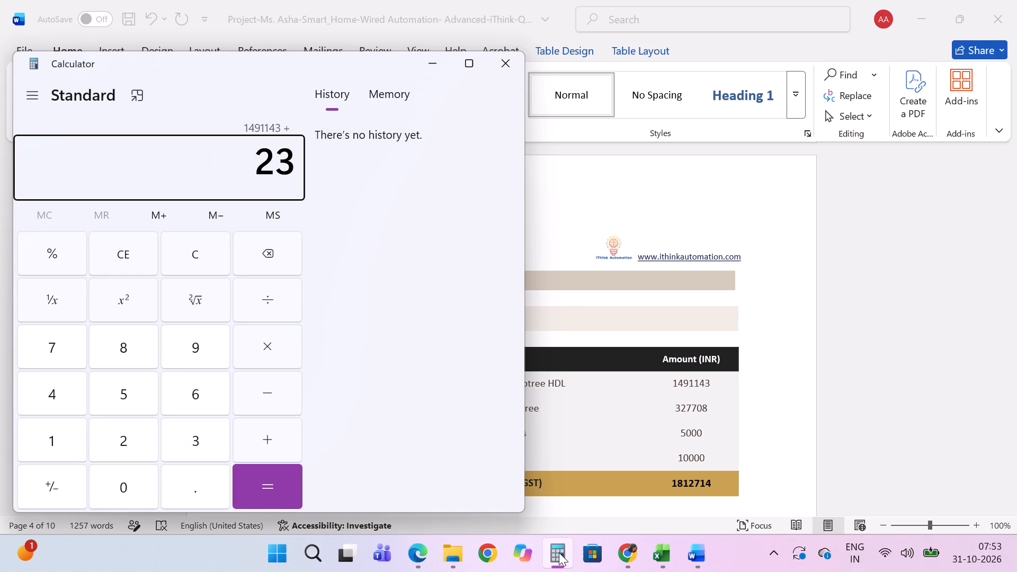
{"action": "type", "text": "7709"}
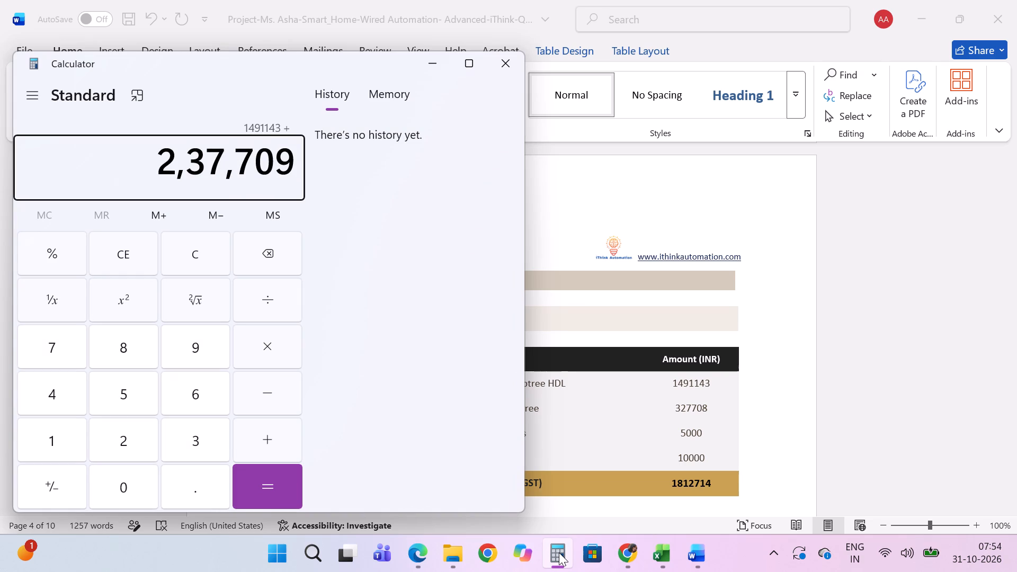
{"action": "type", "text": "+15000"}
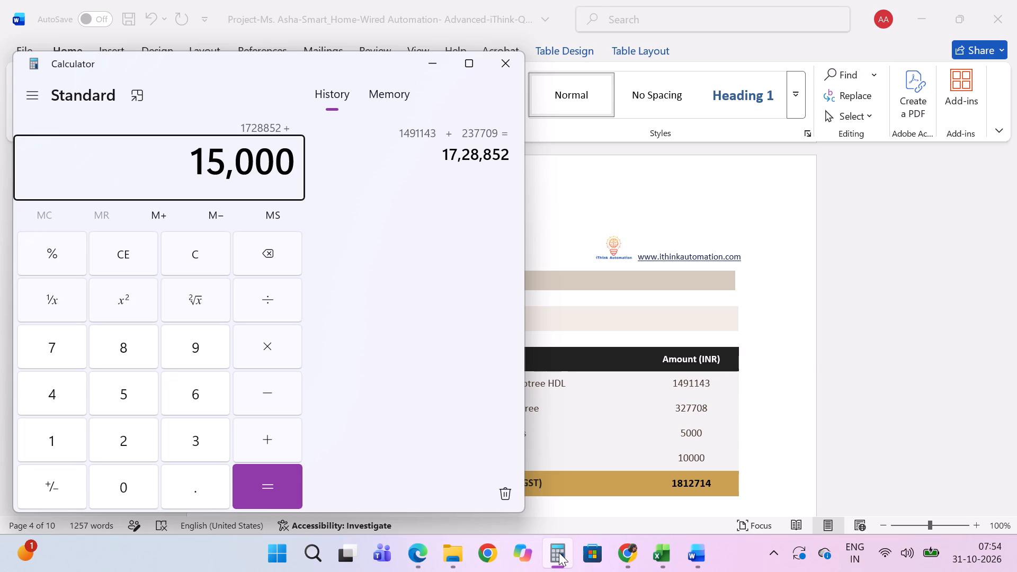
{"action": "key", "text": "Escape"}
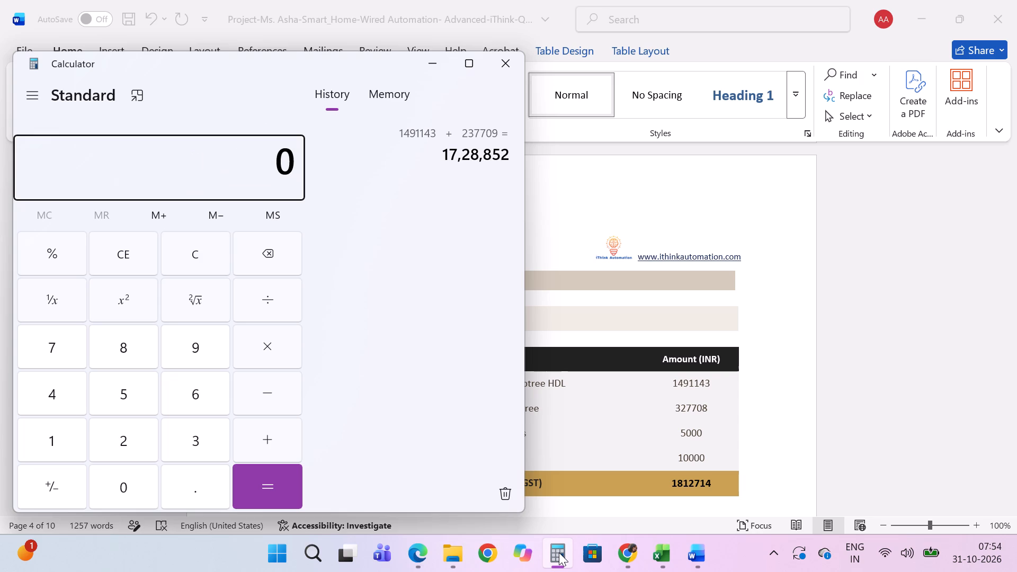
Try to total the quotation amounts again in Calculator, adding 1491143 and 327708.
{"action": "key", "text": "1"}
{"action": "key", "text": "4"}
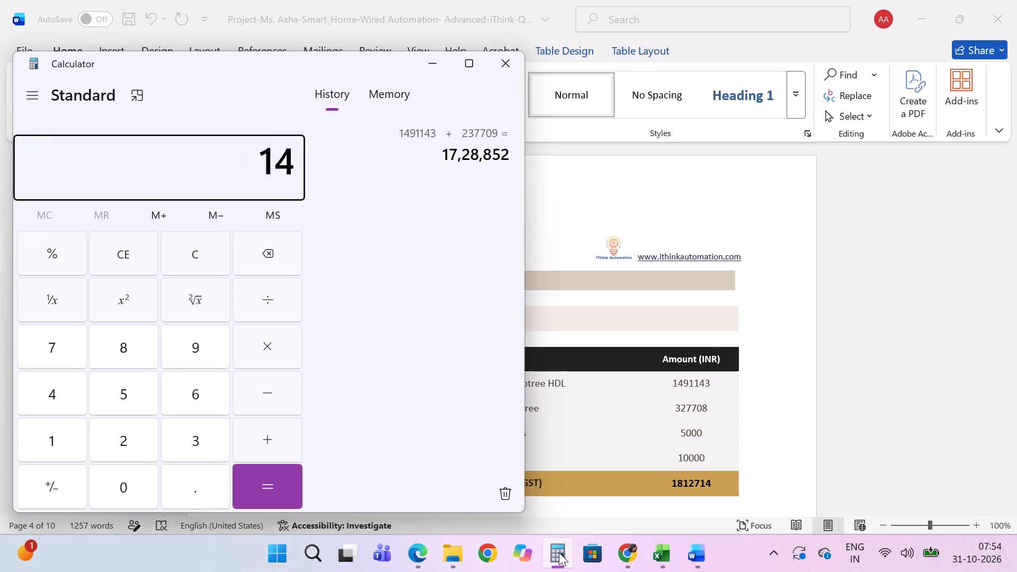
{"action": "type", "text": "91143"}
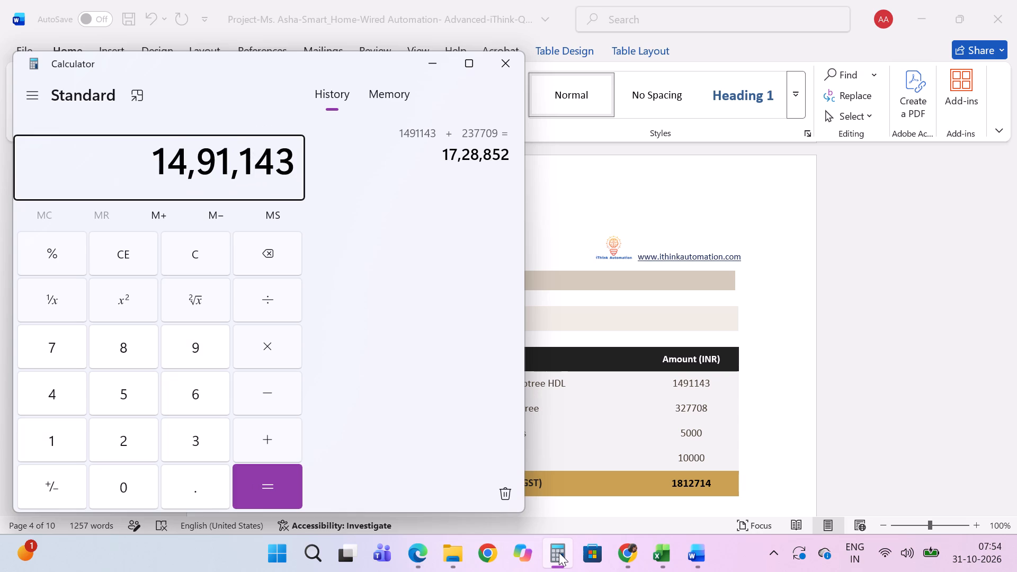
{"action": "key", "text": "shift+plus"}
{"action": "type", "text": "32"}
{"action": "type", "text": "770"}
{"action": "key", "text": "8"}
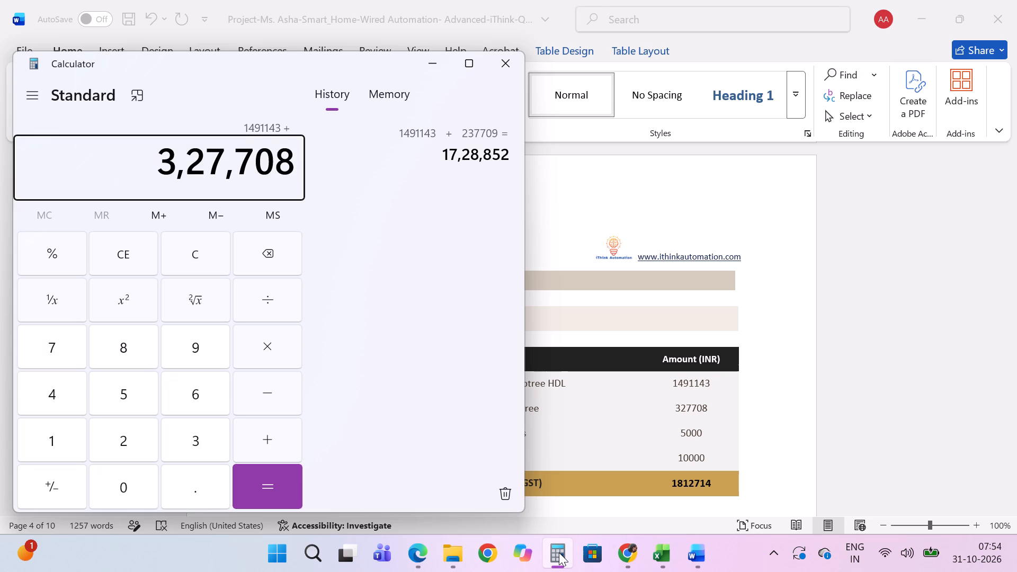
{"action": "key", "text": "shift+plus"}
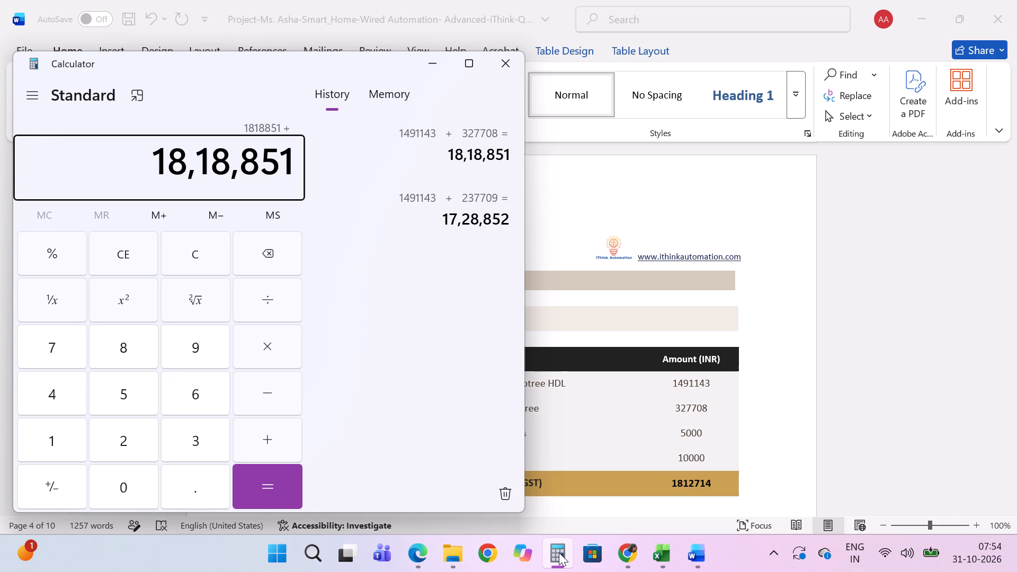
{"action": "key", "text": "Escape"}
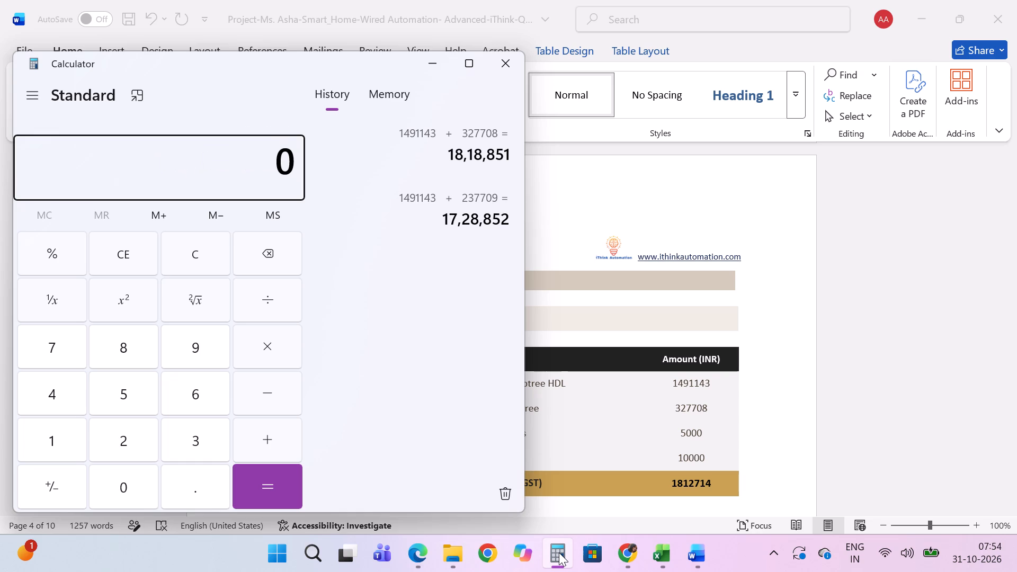
Total the quotation amounts in Calculator as 1491143 + 327709 + 15000.
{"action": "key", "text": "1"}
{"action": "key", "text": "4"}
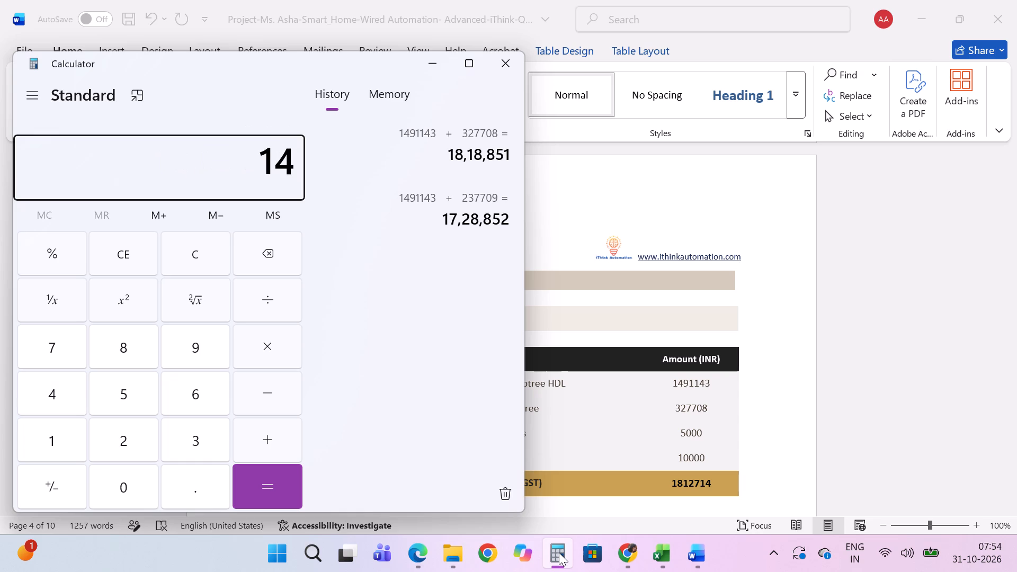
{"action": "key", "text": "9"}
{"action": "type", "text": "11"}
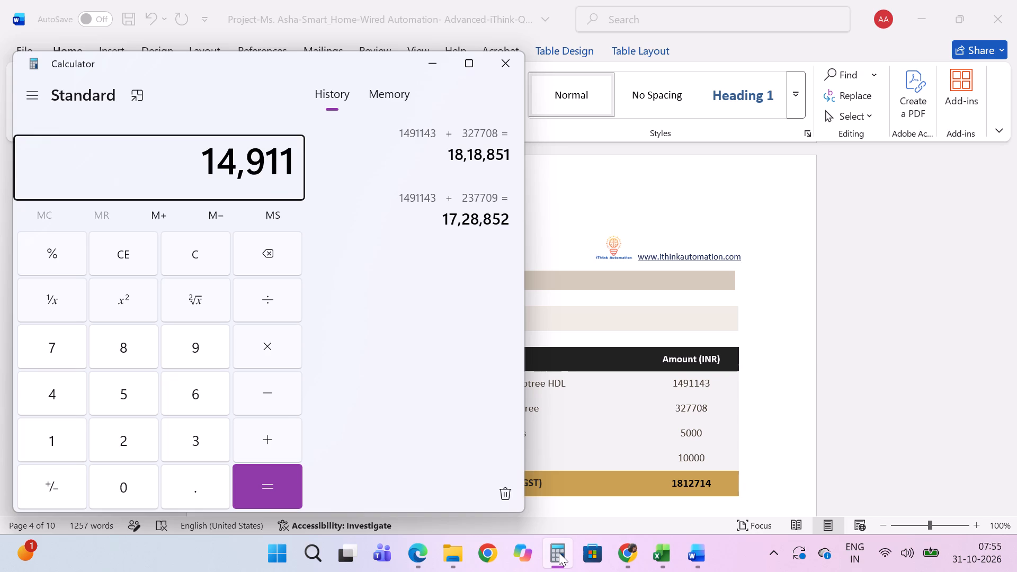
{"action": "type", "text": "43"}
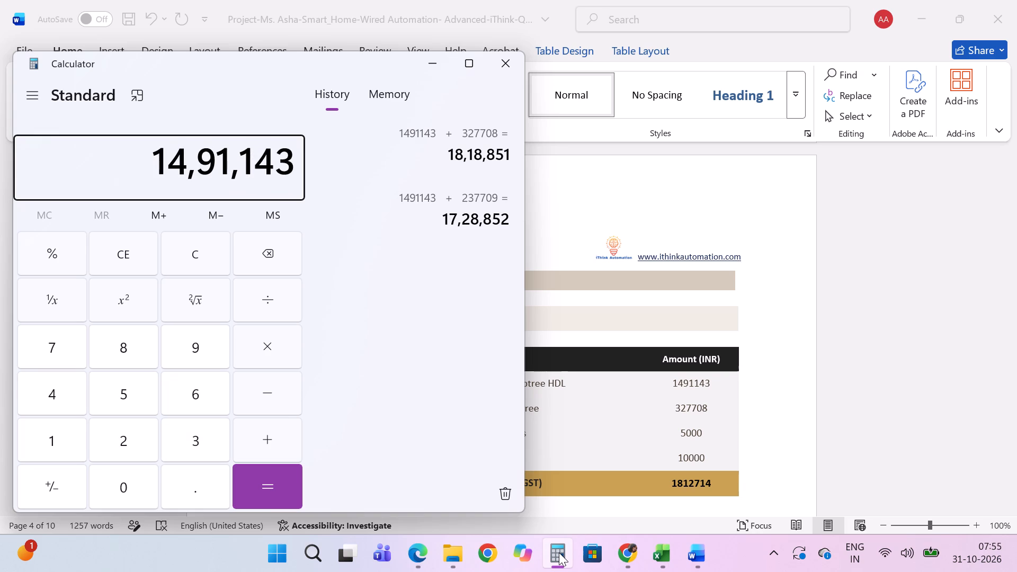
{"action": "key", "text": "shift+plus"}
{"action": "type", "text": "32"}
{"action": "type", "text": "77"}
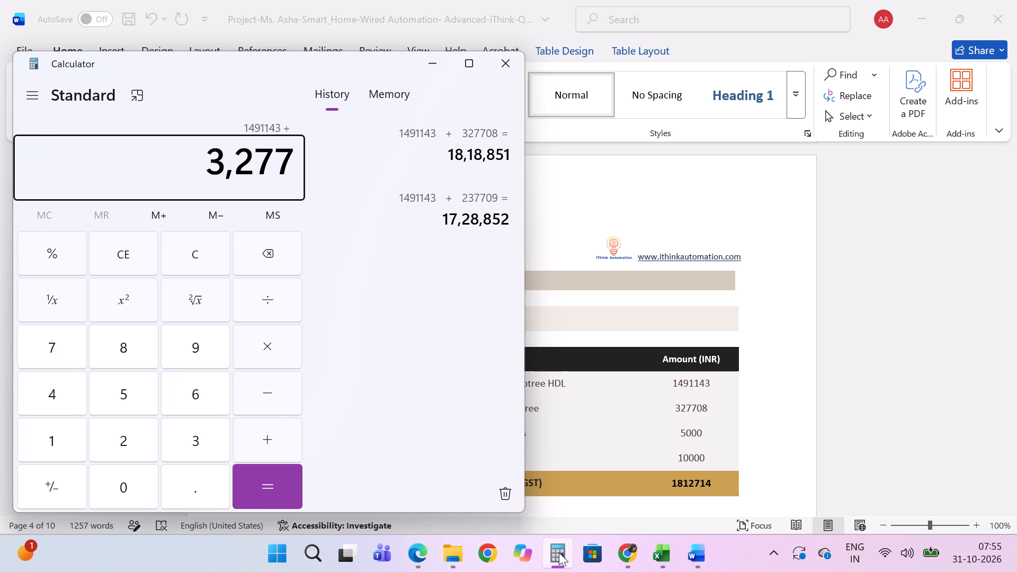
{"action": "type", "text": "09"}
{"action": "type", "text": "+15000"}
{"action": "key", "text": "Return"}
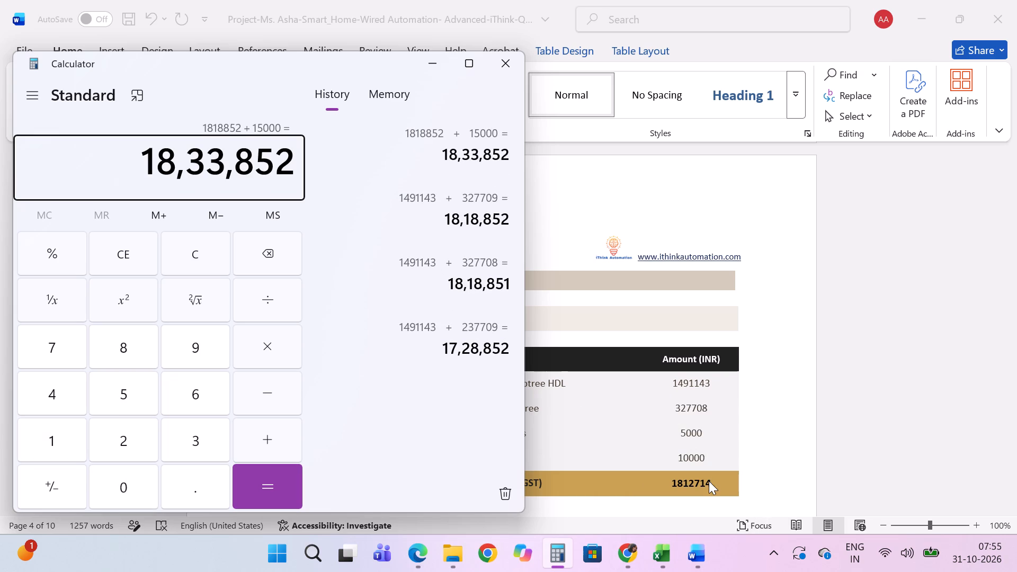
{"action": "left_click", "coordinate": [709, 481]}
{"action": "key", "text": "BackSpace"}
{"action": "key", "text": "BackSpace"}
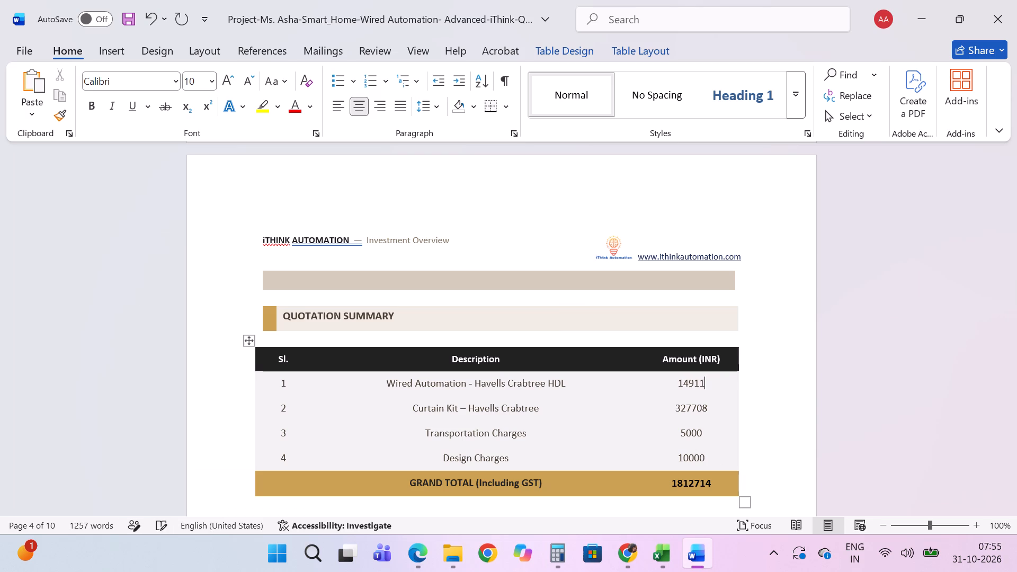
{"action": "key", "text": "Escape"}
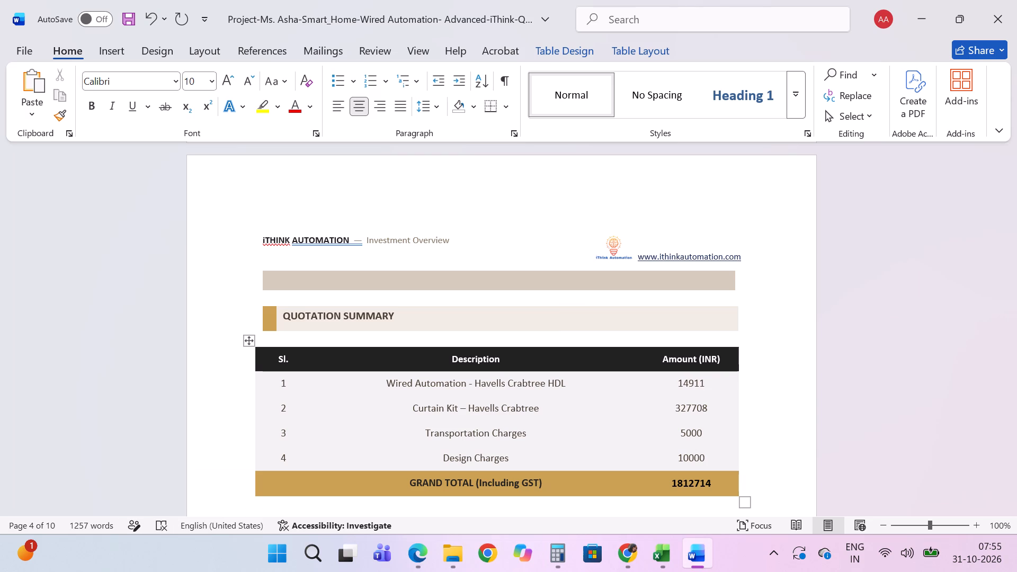
Set the GRAND TOTAL (Including GST) amount in the proposal's Quotation Summary table to 1833852.
{"action": "left_click", "coordinate": [718, 485]}
{"action": "key", "text": "BackSpace"}
{"action": "key", "text": "BackSpace"}
{"action": "key", "text": "BackSpace"}
{"action": "key", "text": "BackSpace"}
{"action": "key", "text": "BackSpace"}
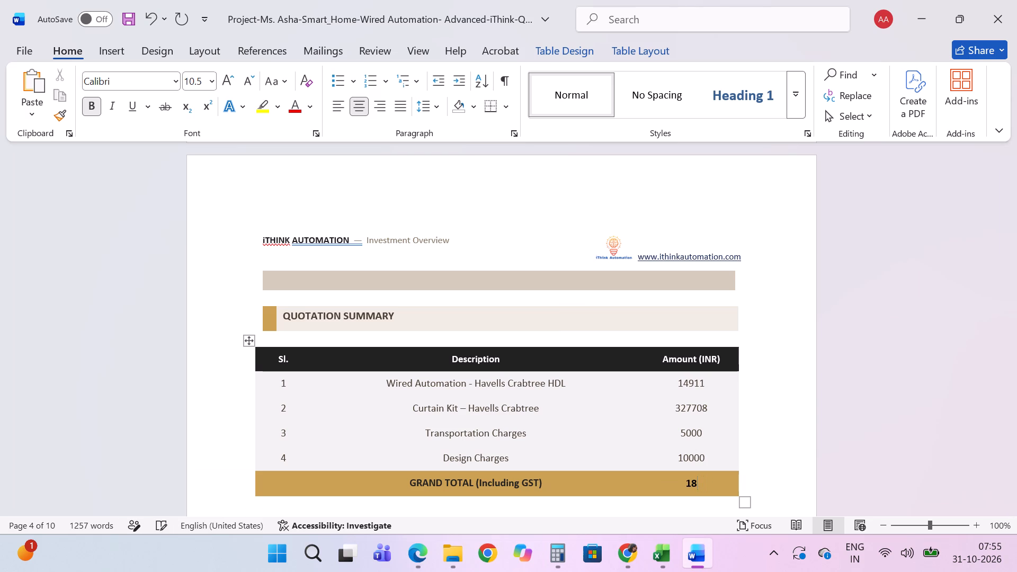
{"action": "type", "text": "3385"}
{"action": "key", "text": "2"}
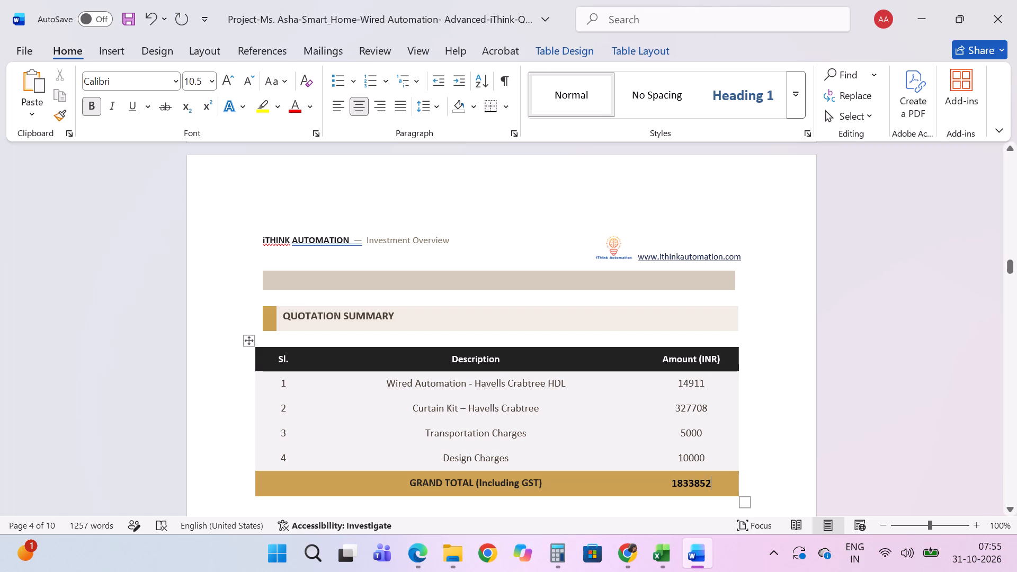
Complete the truncated Wired Automation - Havells Crabtree HDL amount so that it reads 1491142.
{"action": "left_click", "coordinate": [735, 381]}
{"action": "type", "text": "42"}
Set the proposal date on the cover page to 31/10/2026 and save the document.
{"action": "scroll", "coordinate": [442, 189], "scroll_direction": "up", "scroll_amount": 3}
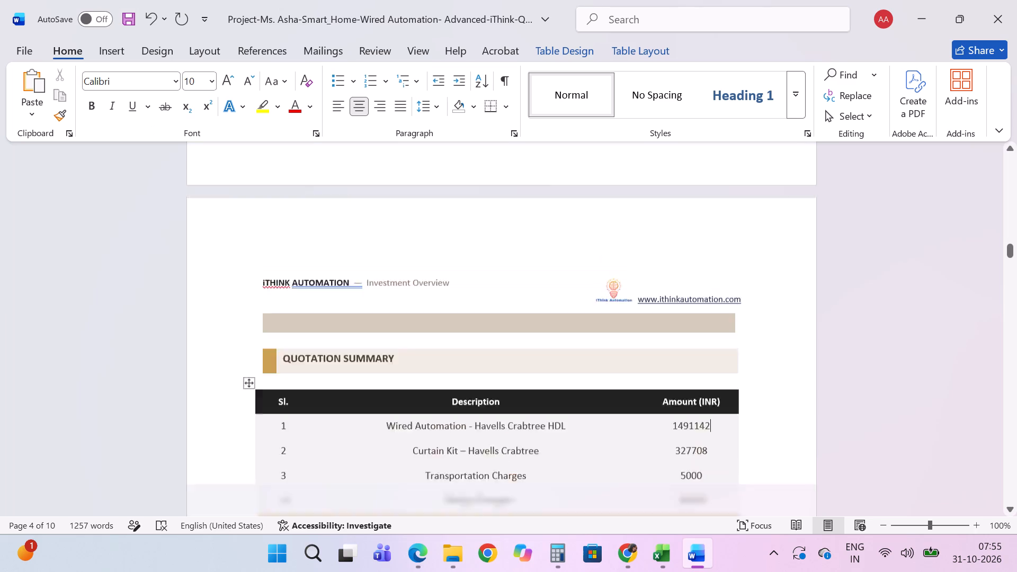
{"action": "scroll", "coordinate": [442, 189], "scroll_direction": "up", "scroll_amount": 2}
{"action": "scroll", "coordinate": [455, 289], "scroll_direction": "up", "scroll_amount": 7}
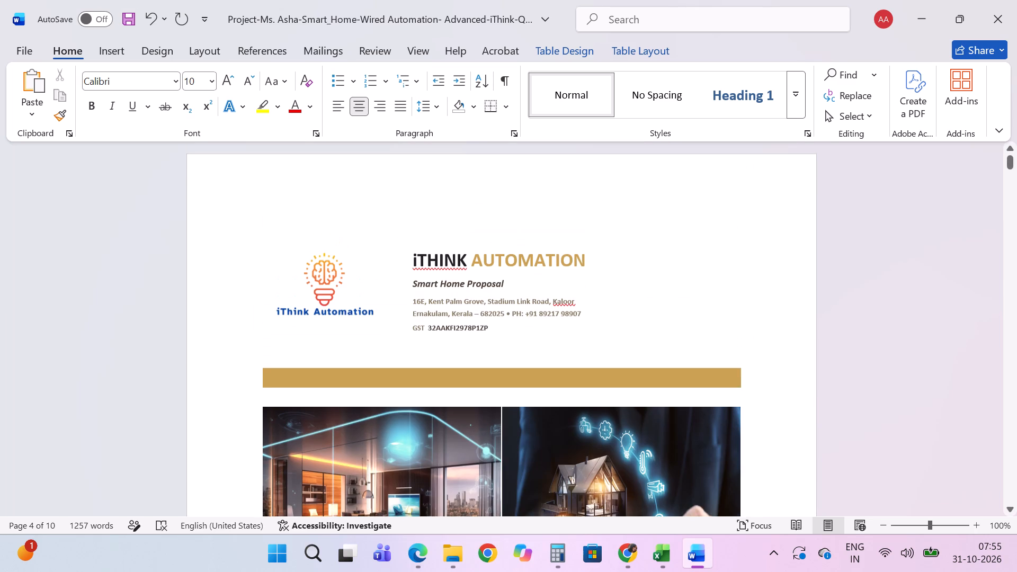
{"action": "scroll", "coordinate": [573, 359], "scroll_direction": "down", "scroll_amount": 2}
{"action": "scroll", "coordinate": [612, 454], "scroll_direction": "down", "scroll_amount": 1}
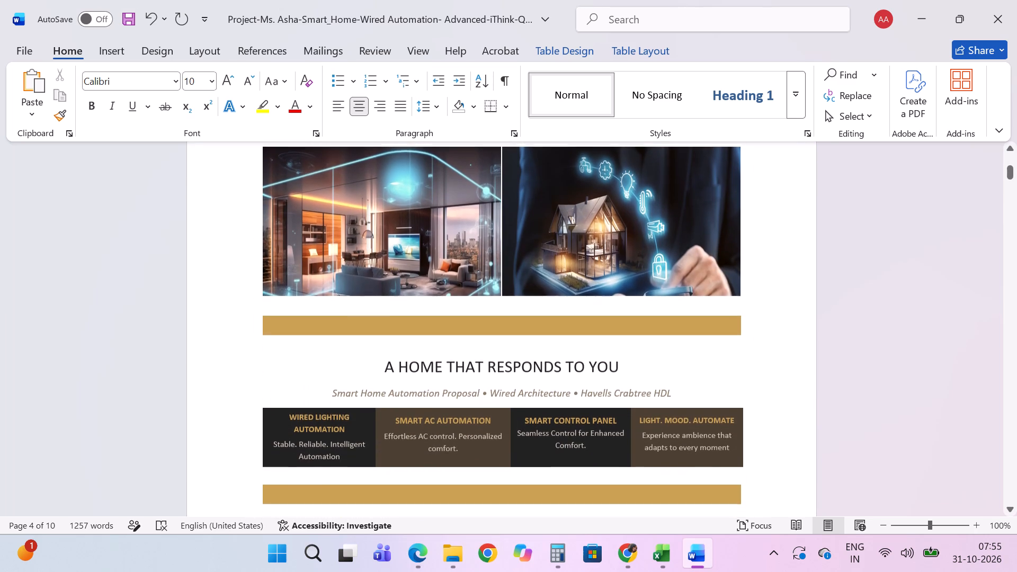
{"action": "scroll", "coordinate": [612, 454], "scroll_direction": "down", "scroll_amount": 1}
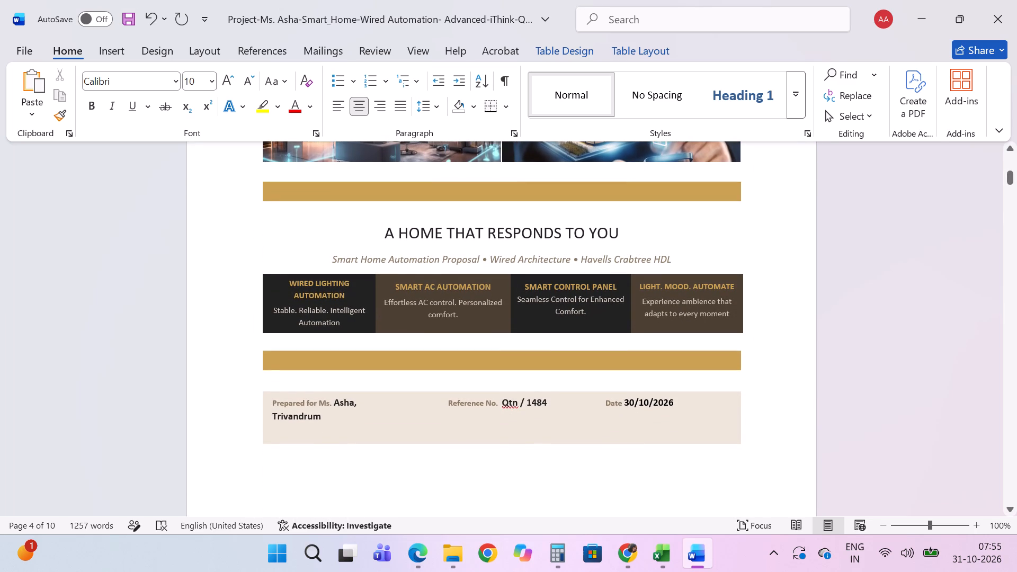
{"action": "left_click", "coordinate": [632, 403]}
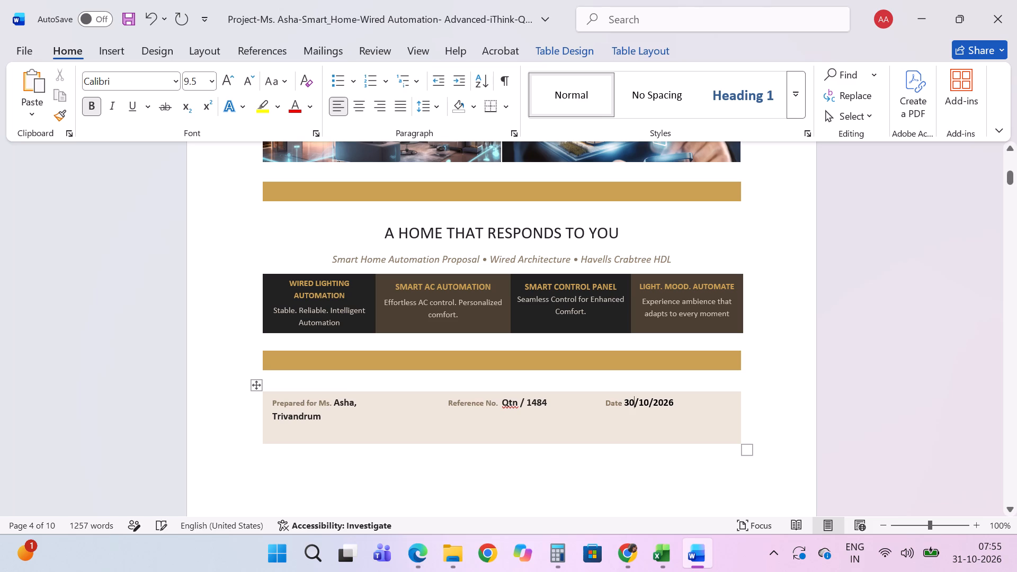
{"action": "key", "text": "BackSpace"}
{"action": "key", "text": "1"}
{"action": "left_click", "coordinate": [130, 25]}
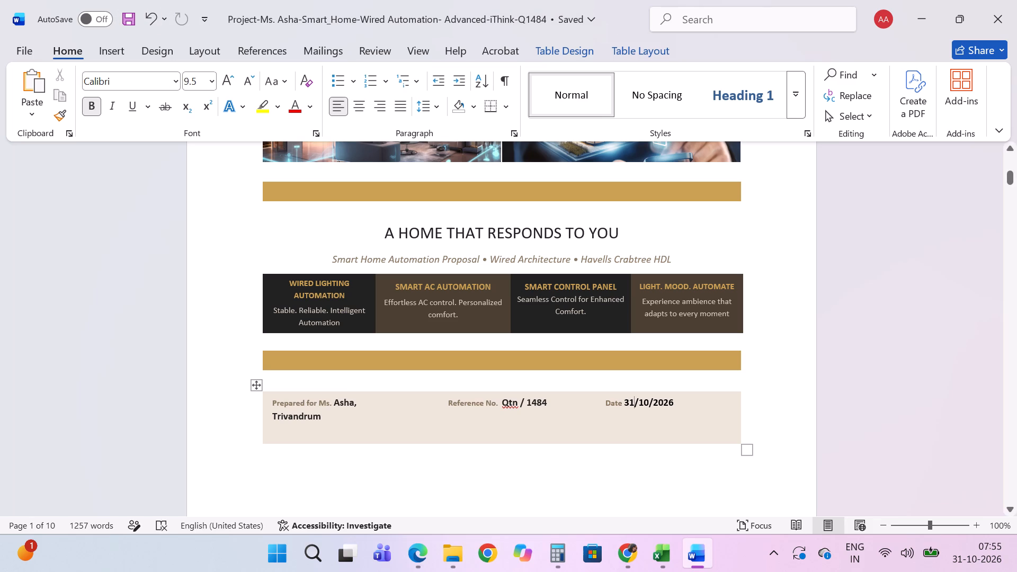
Save a copy of the proposal in the Downloads folder as a PDF, keeping the existing file name.
{"action": "key", "text": "ctrl+p"}
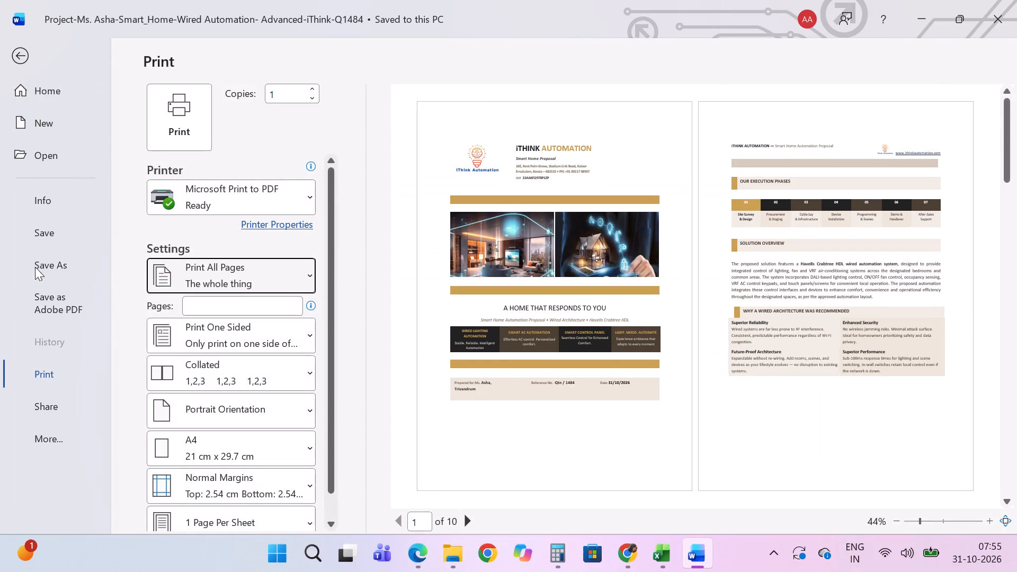
{"action": "left_click", "coordinate": [42, 261]}
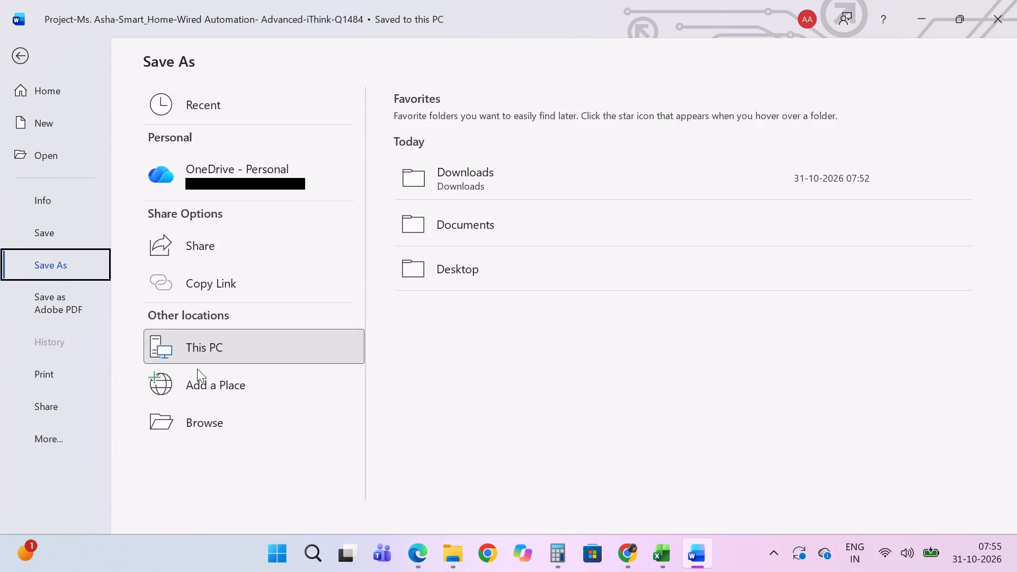
{"action": "left_click", "coordinate": [239, 410]}
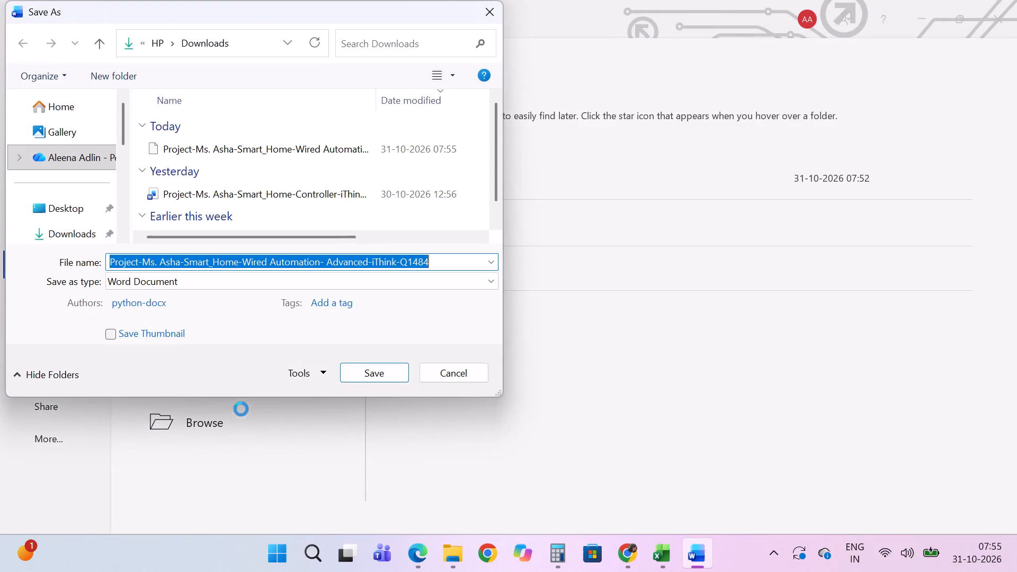
{"action": "left_click", "coordinate": [364, 287]}
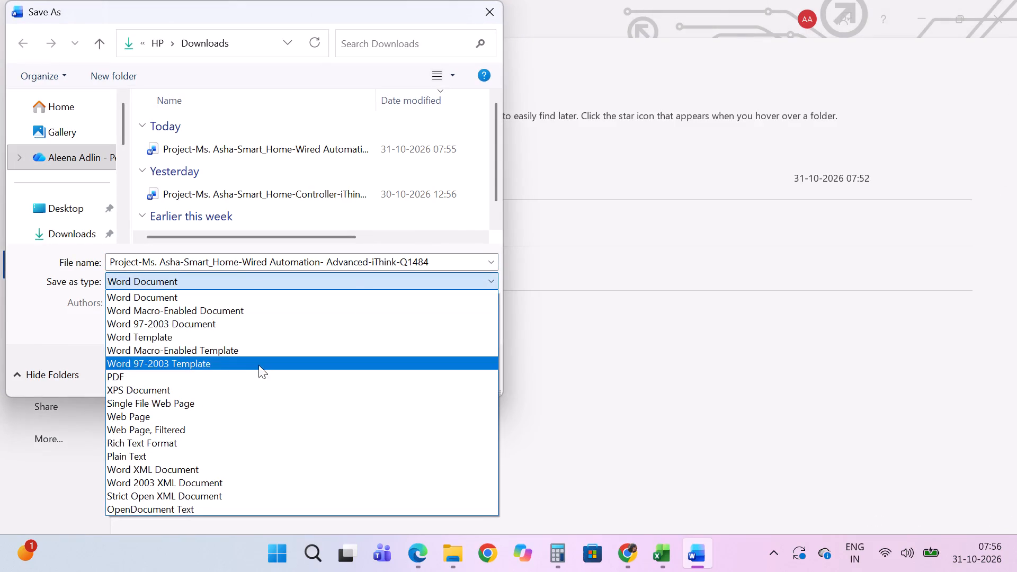
{"action": "left_click", "coordinate": [193, 377]}
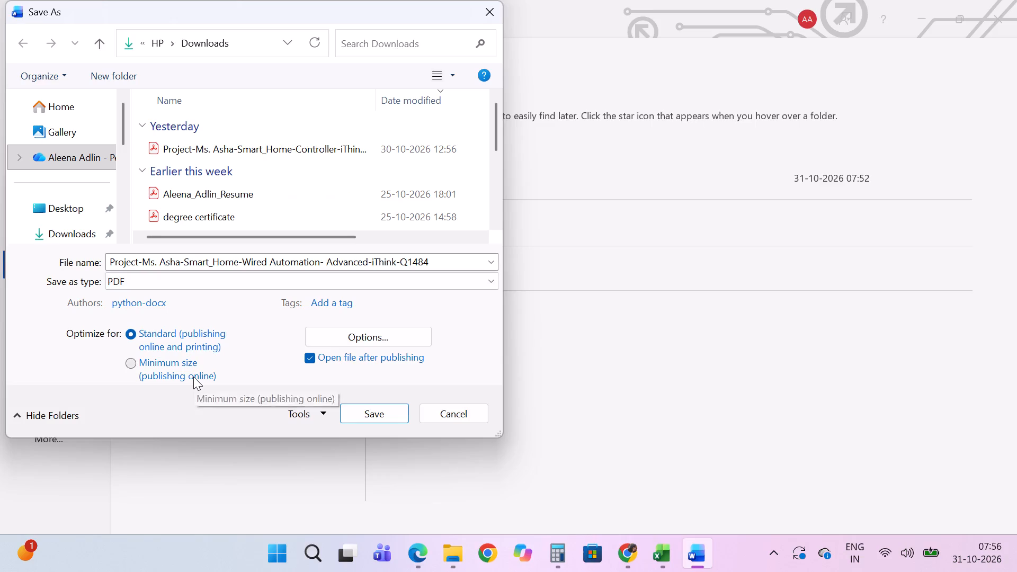
Complete the PDF export of the Wired Automation Advanced proposal to Downloads with standard optimization.
{"action": "left_click", "coordinate": [369, 412]}
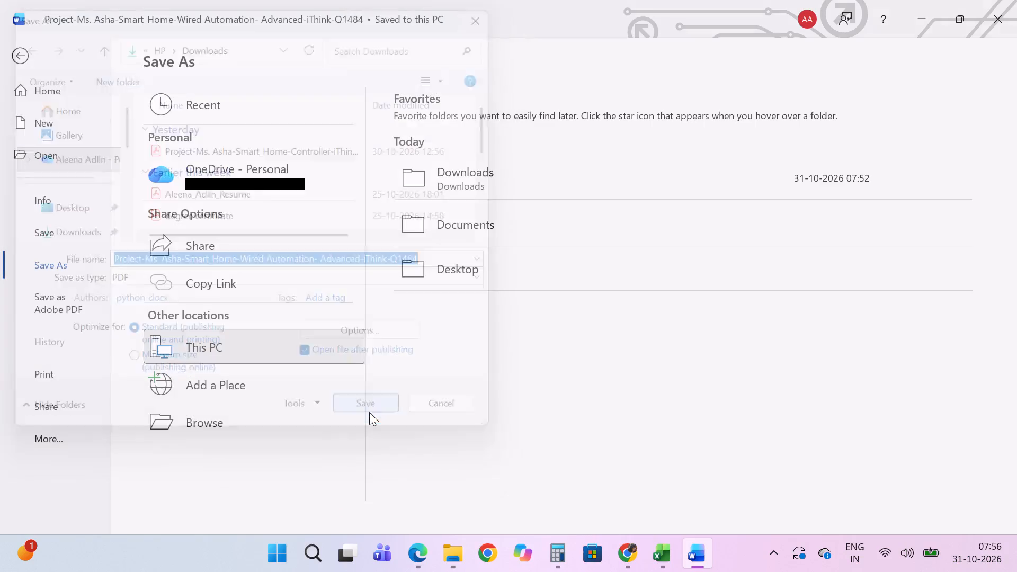
Close the Wired Automation Advanced proposal document and its exported PDF.
{"action": "left_click", "coordinate": [1015, 0]}
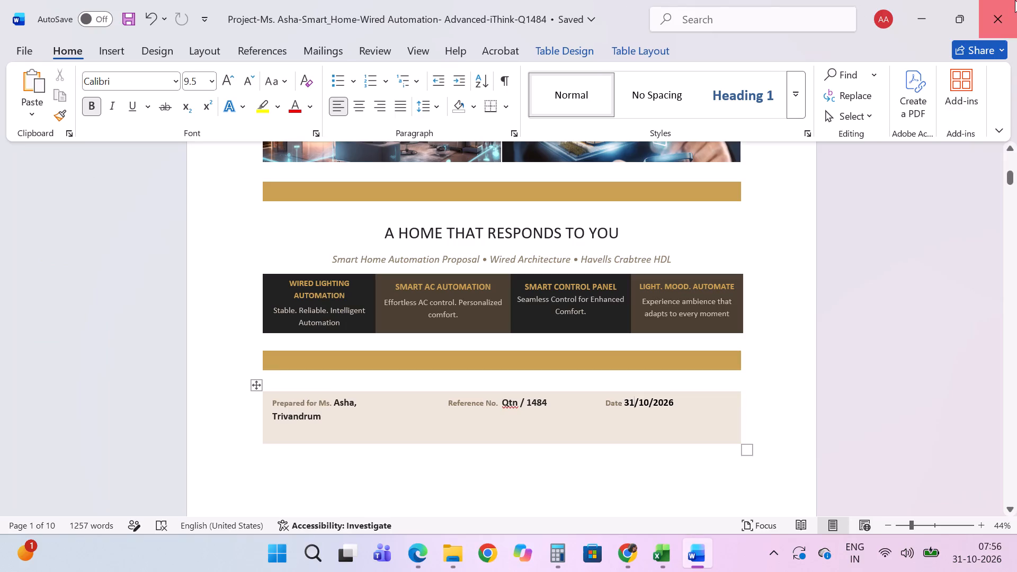
{"action": "left_click", "coordinate": [1015, 0]}
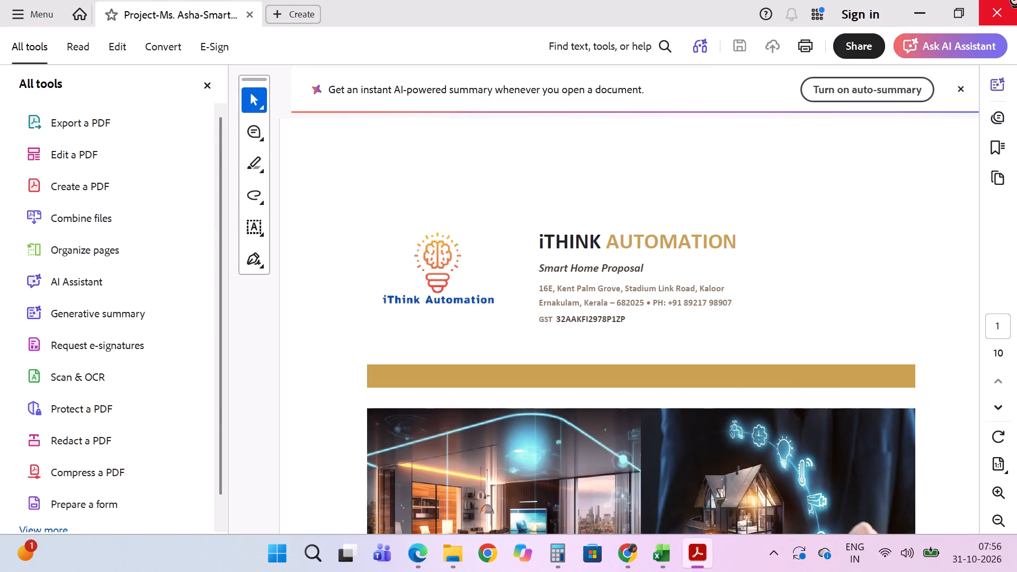
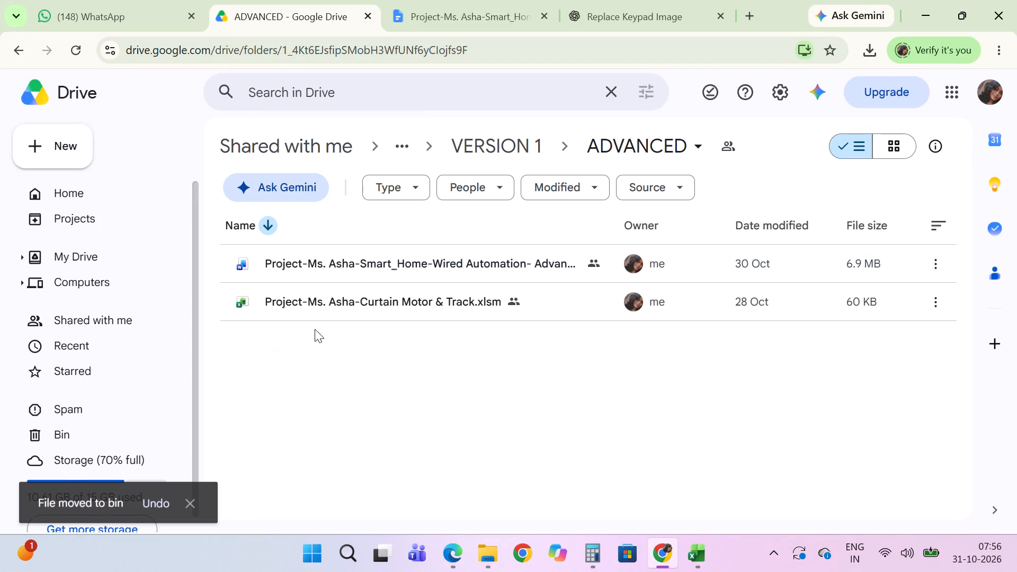
Delete the old Smart_Home-Wired Automation Advanced Word proposal from the ADVANCED folder in Drive, leaving the Curtain Motor & Track workbook.
{"action": "left_click", "coordinate": [416, 248]}
{"action": "key", "text": "Delete"}
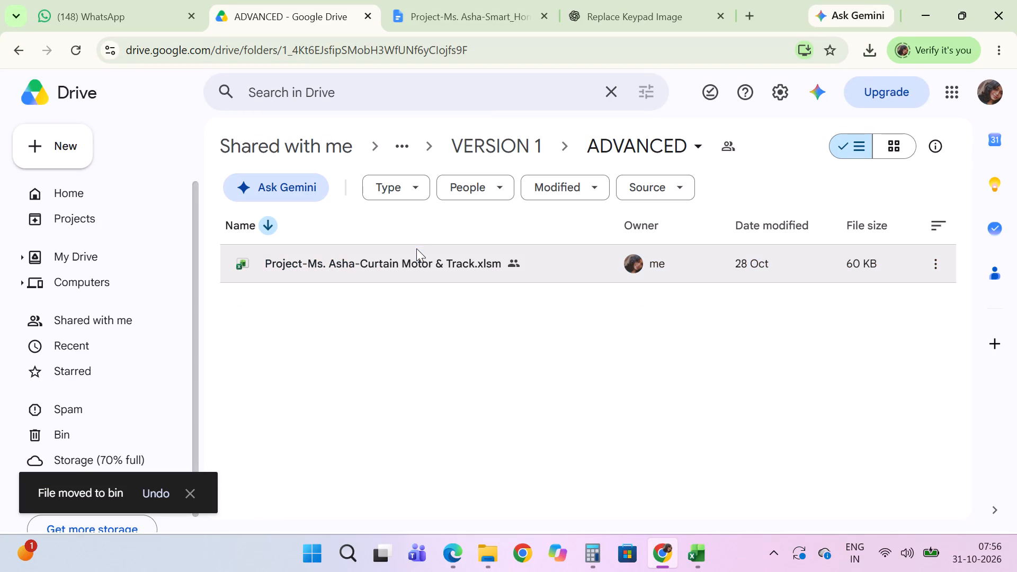
Start a file upload into the ADVANCED folder, opening the file chooser on Downloads.
{"action": "right_click", "coordinate": [452, 406]}
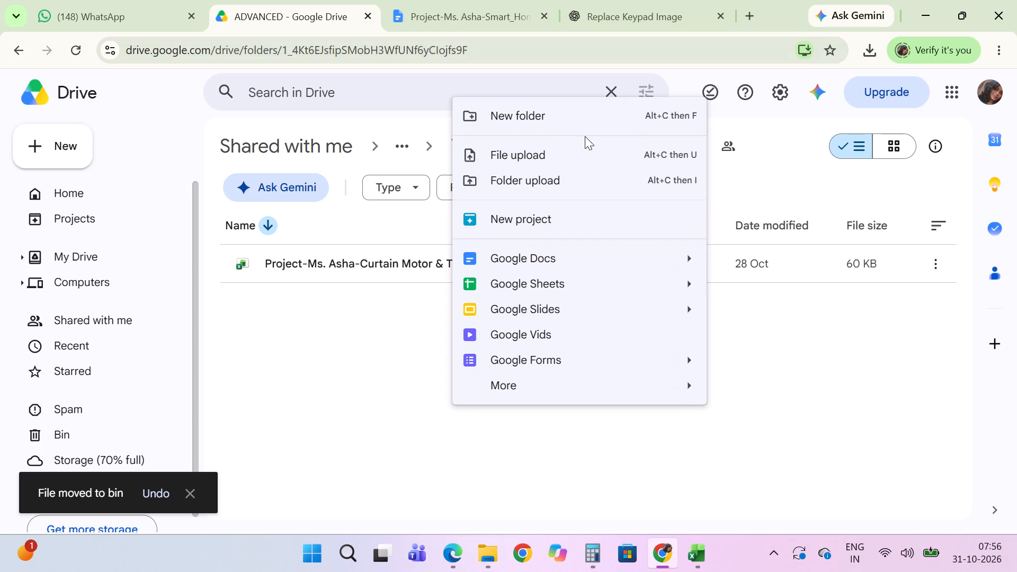
{"action": "left_click", "coordinate": [581, 146]}
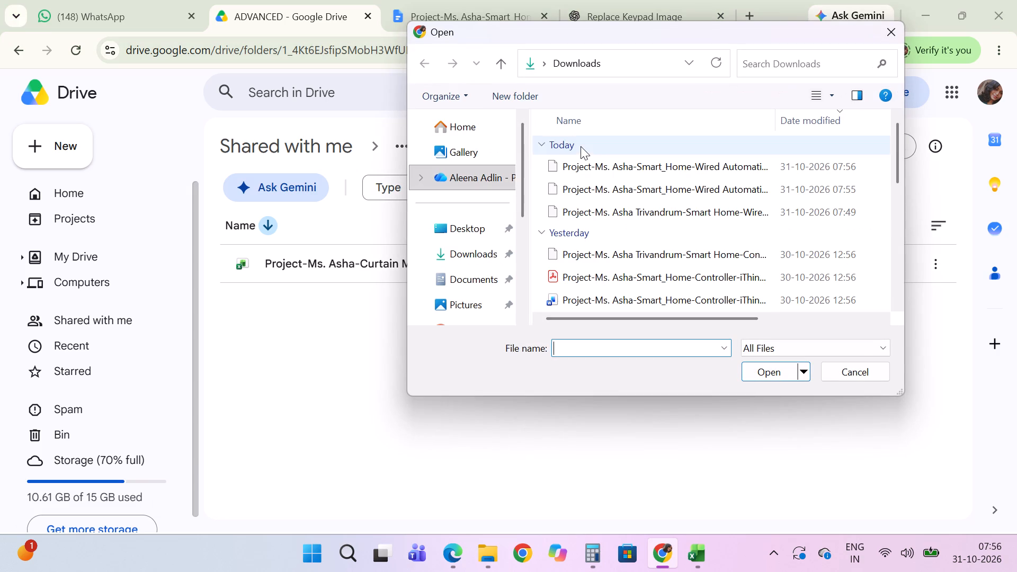
Upload the three Wired Automation project files dated today (PDF, Word and Excel) from Downloads to the ADVANCED folder.
{"action": "left_click_drag", "start_coordinate": [534, 160], "coordinate": [686, 216]}
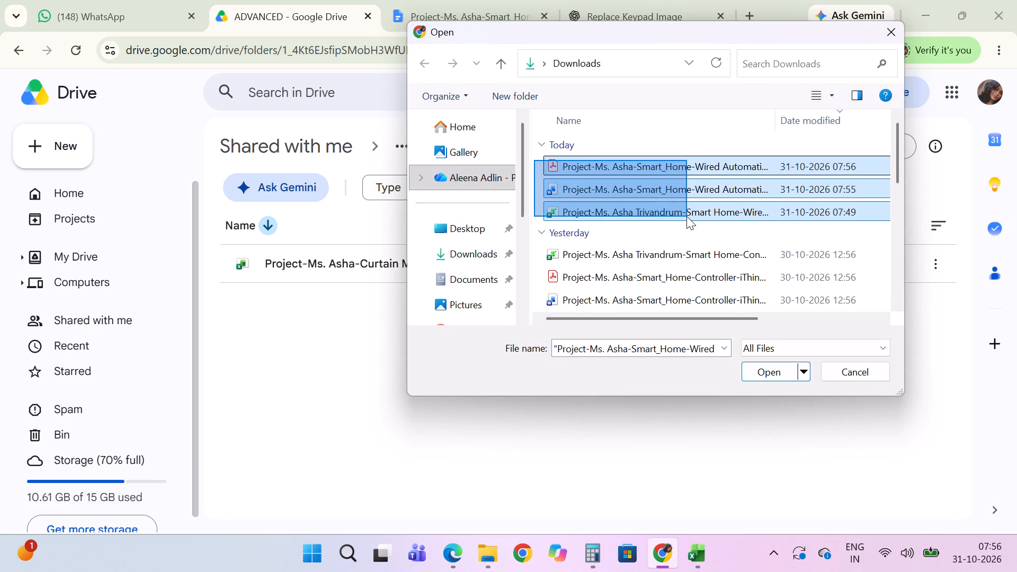
{"action": "left_click_drag", "start_coordinate": [686, 216], "coordinate": [685, 216]}
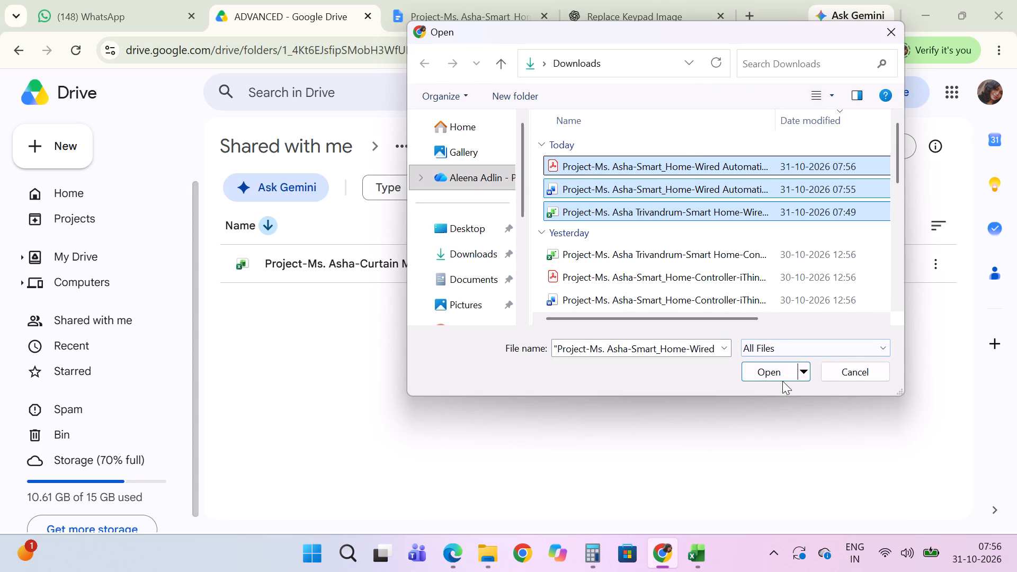
{"action": "left_click", "coordinate": [782, 374]}
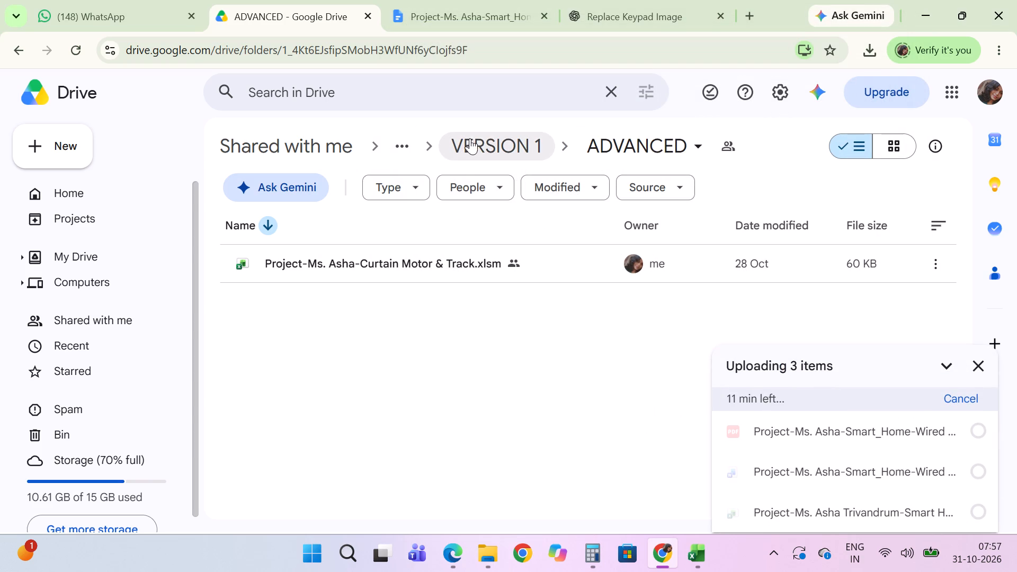
Go up to the VERSION 1 folder and open its PREMIUM subfolder.
{"action": "left_click", "coordinate": [477, 140]}
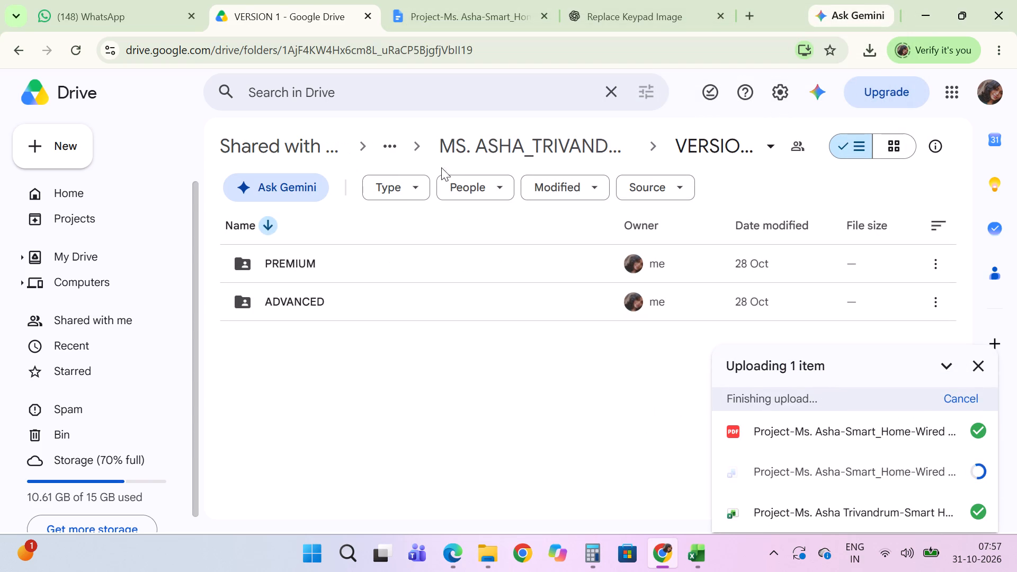
{"action": "double_click", "coordinate": [316, 260]}
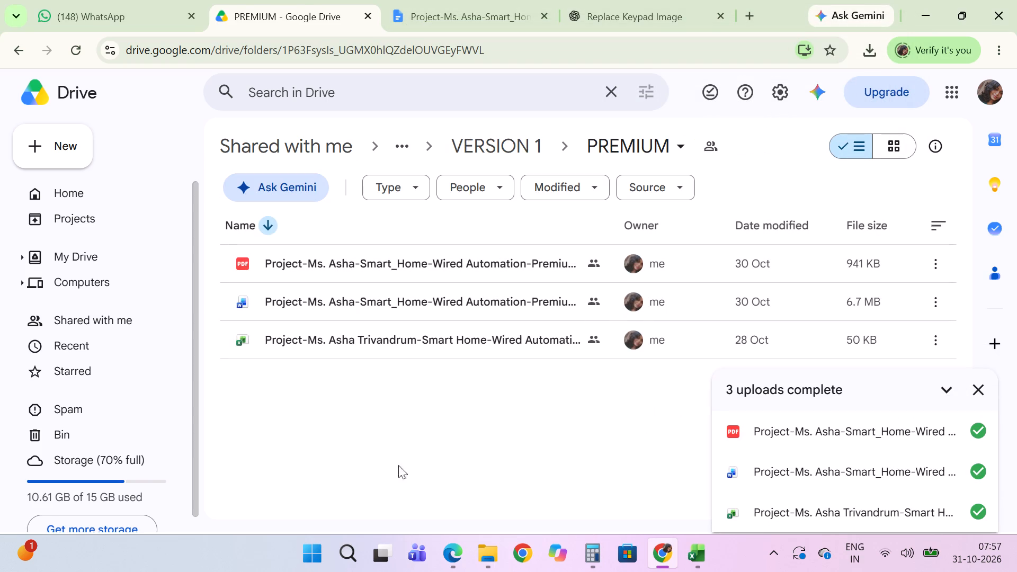
In File Explorer, delete the three project files listed under Today in the Downloads folder.
{"action": "left_click", "coordinate": [483, 555]}
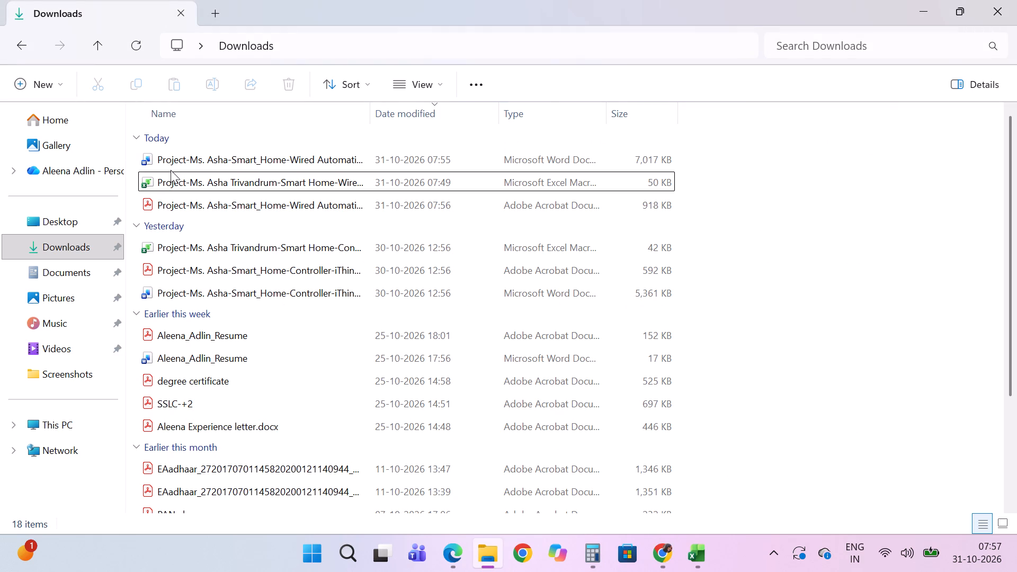
{"action": "left_click_drag", "start_coordinate": [132, 162], "coordinate": [207, 189]}
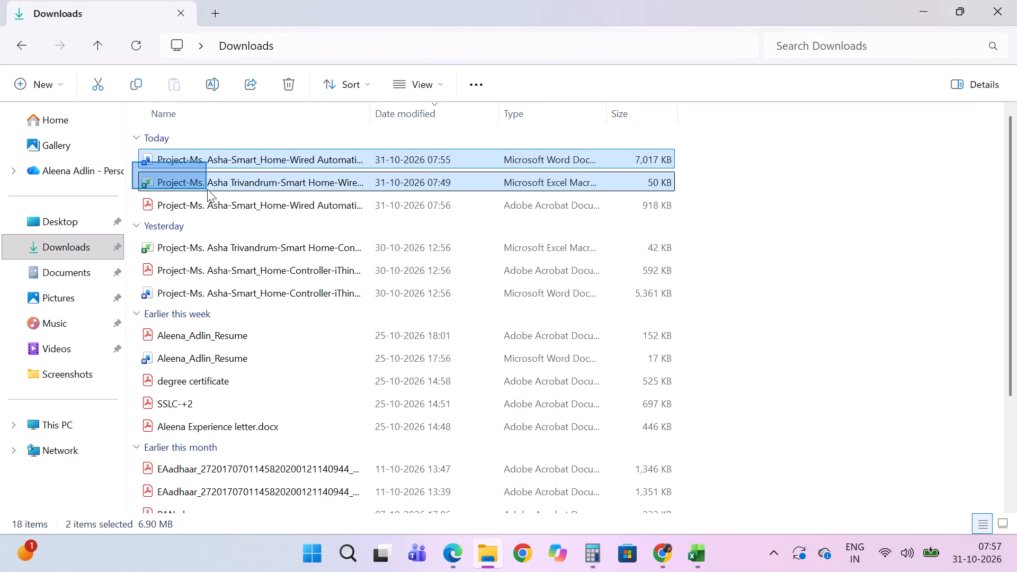
{"action": "left_click_drag", "start_coordinate": [207, 189], "coordinate": [245, 228]}
{"action": "key", "text": "Delete"}
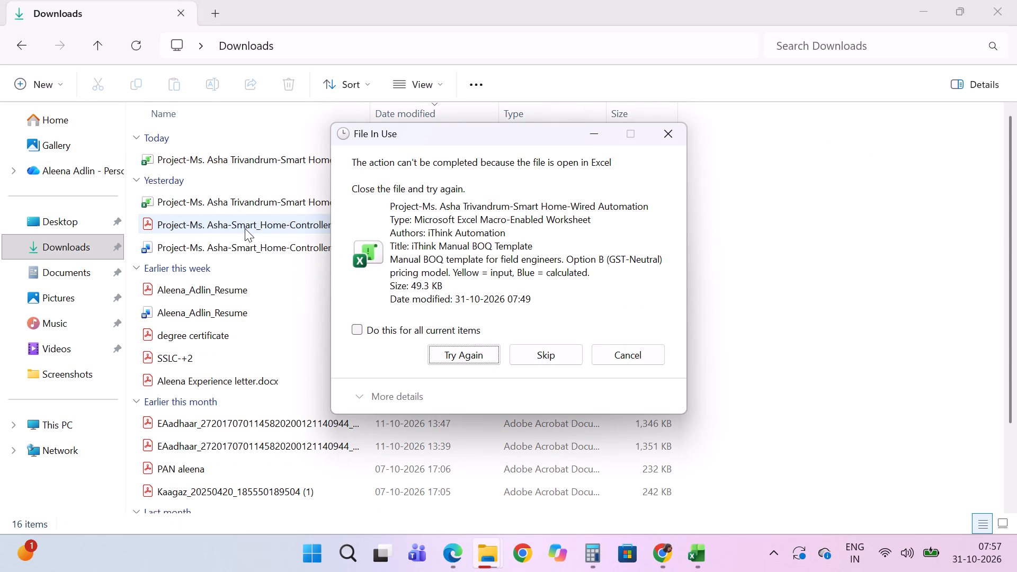
Switch to Excel, then save and close the open Wired Automation workbook.
{"action": "left_click", "coordinate": [696, 554]}
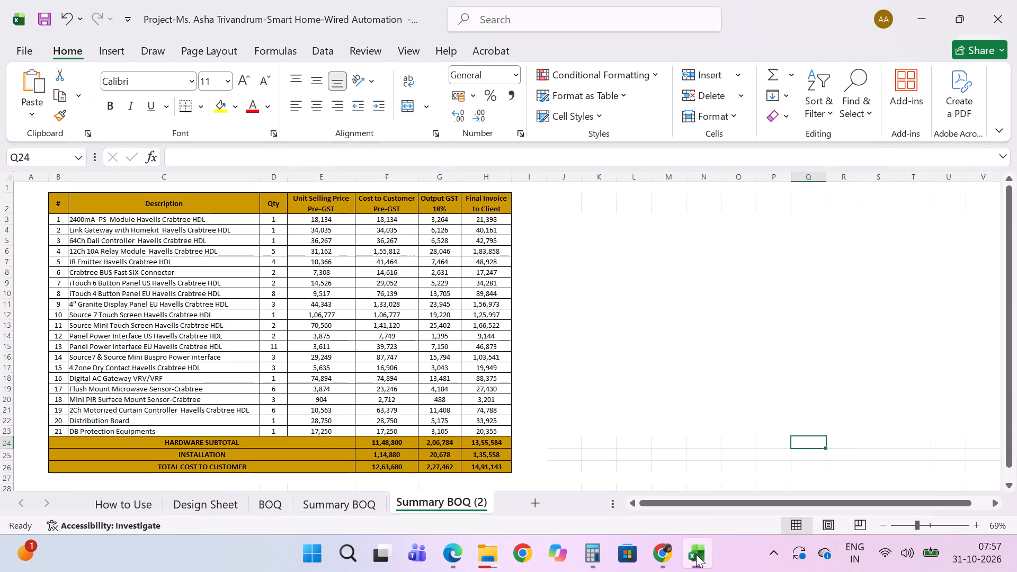
{"action": "left_click", "coordinate": [38, 13]}
{"action": "left_click", "coordinate": [1016, 0]}
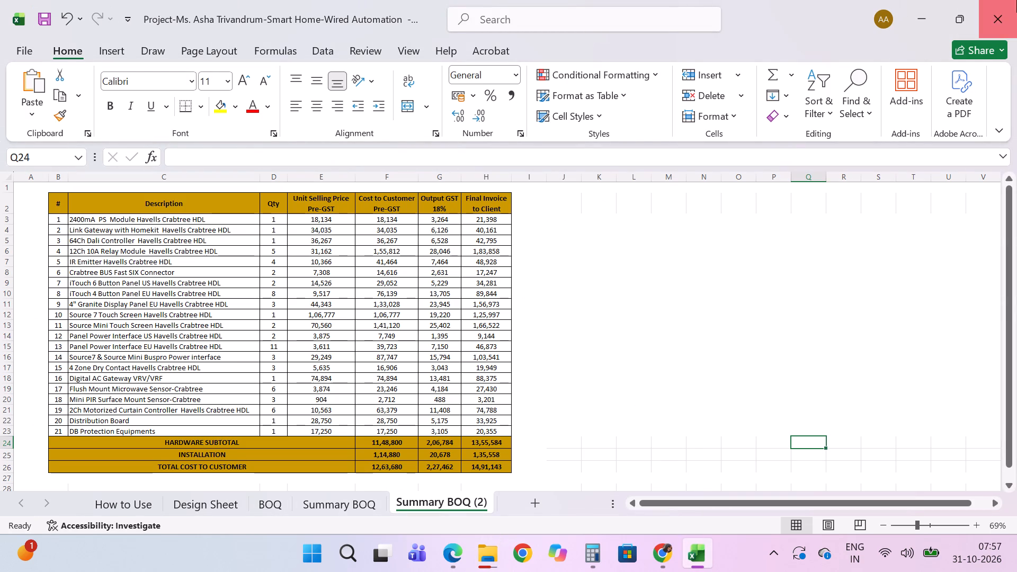
Cancel the pending file deletion and close the Downloads window.
{"action": "left_click", "coordinate": [638, 345]}
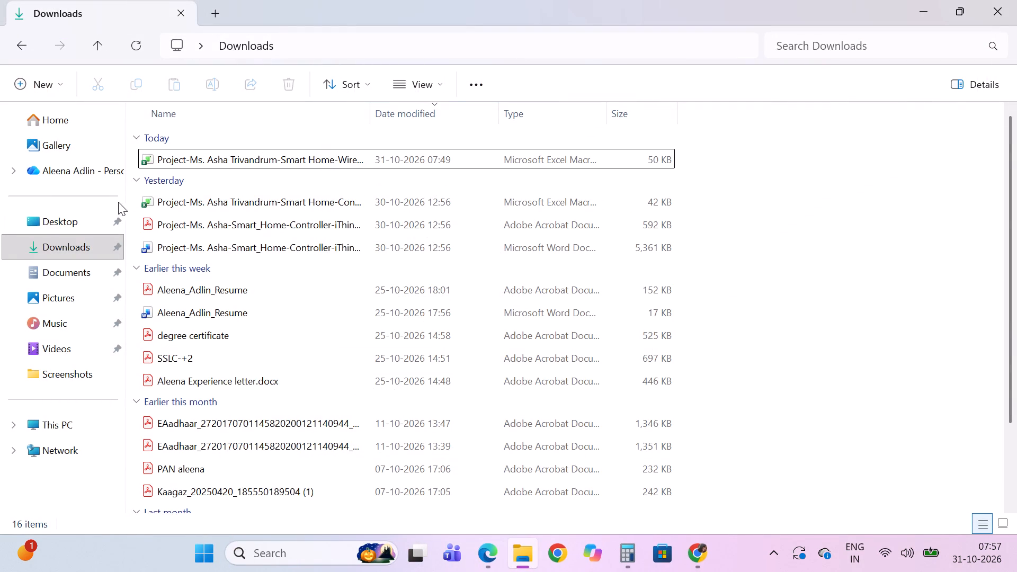
{"action": "left_click_drag", "start_coordinate": [136, 201], "coordinate": [94, 204]}
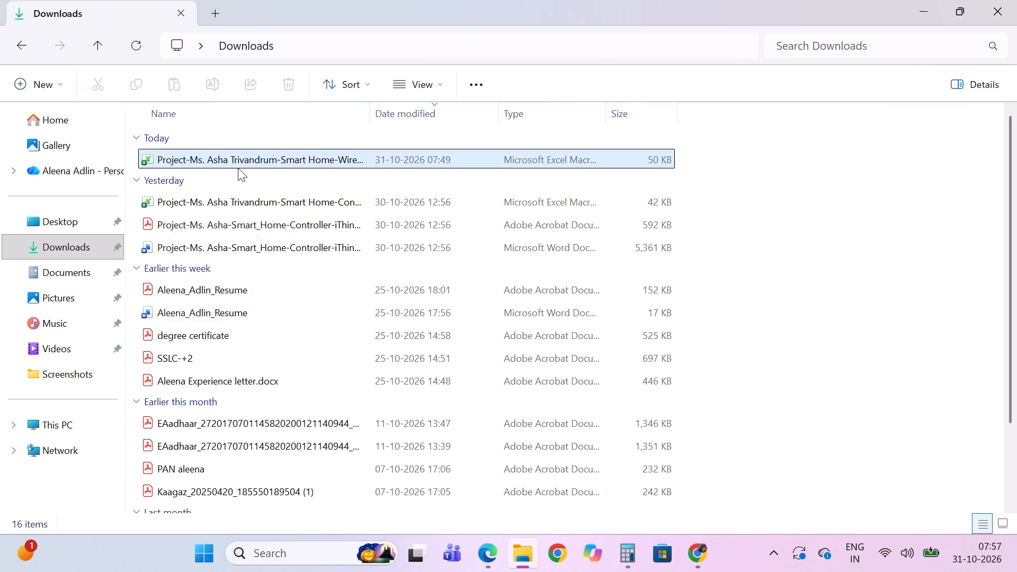
{"action": "left_click", "coordinate": [1016, 0]}
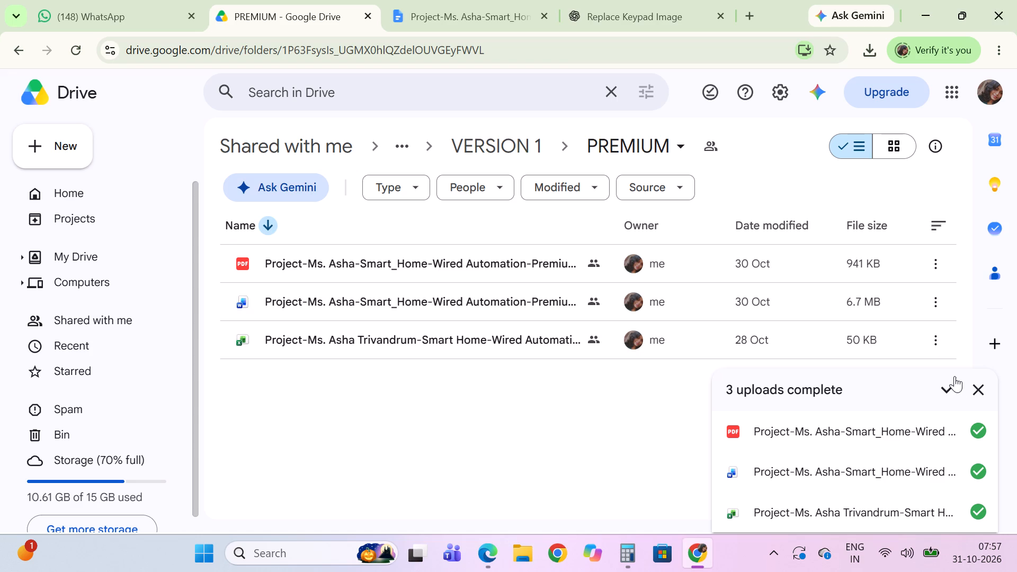
Dismiss the upload summary and upload today's Wired Automation Excel workbook from Downloads to the PREMIUM folder.
{"action": "left_click", "coordinate": [977, 381]}
{"action": "right_click", "coordinate": [608, 476]}
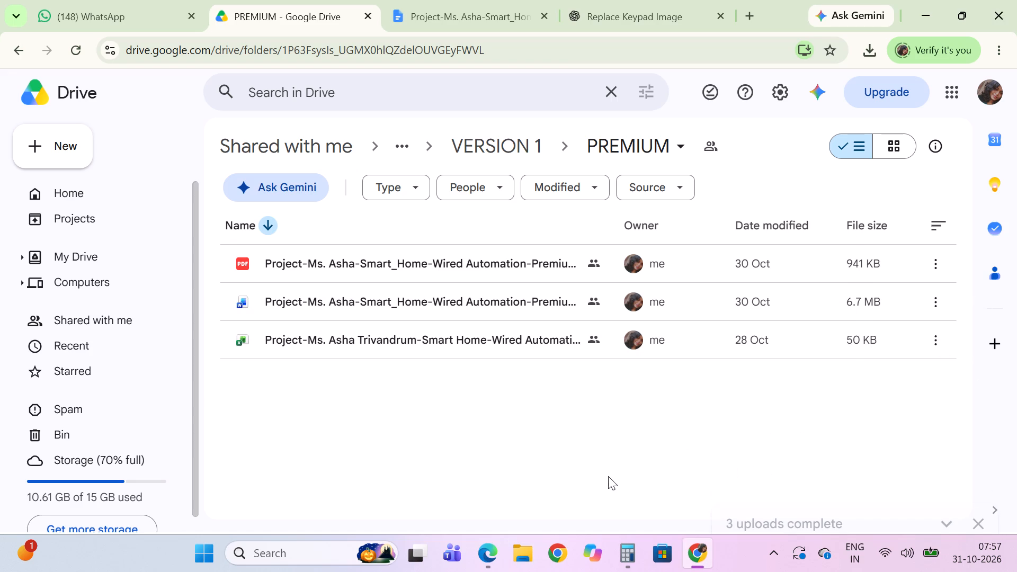
{"action": "left_click", "coordinate": [724, 224]}
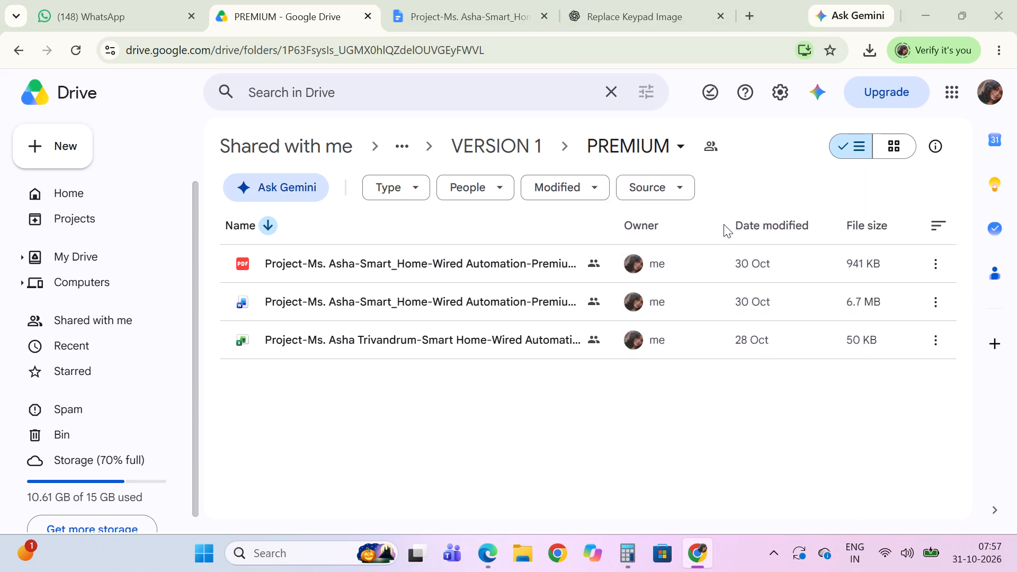
{"action": "left_click", "coordinate": [584, 164]}
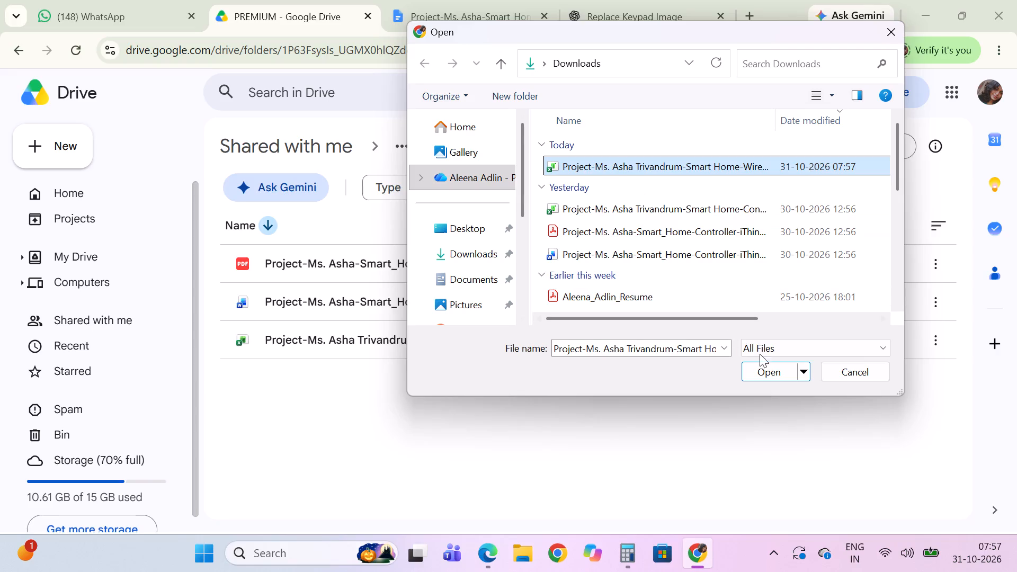
{"action": "left_click", "coordinate": [781, 372]}
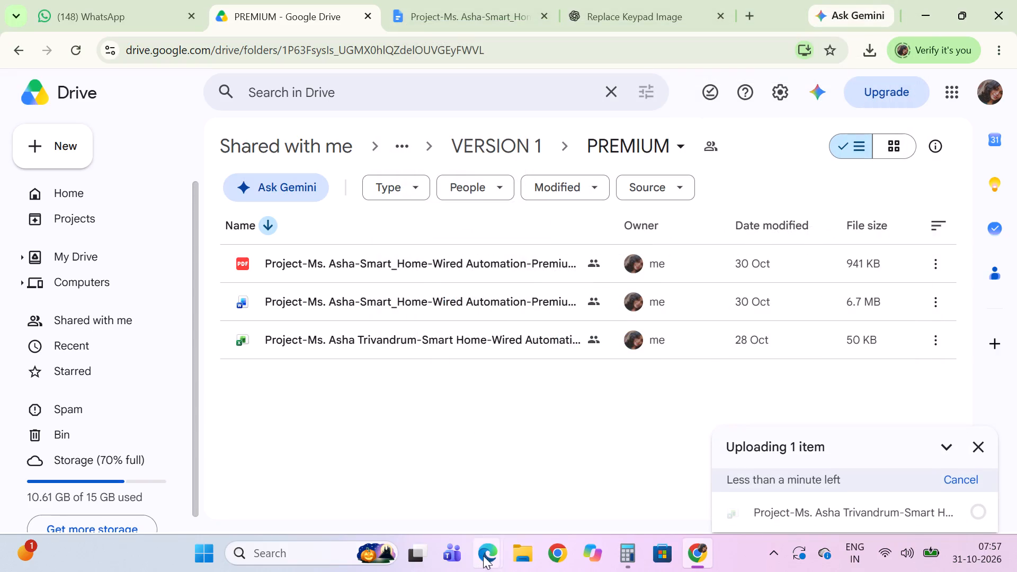
Switch to File Explorer.
{"action": "left_click", "coordinate": [514, 559]}
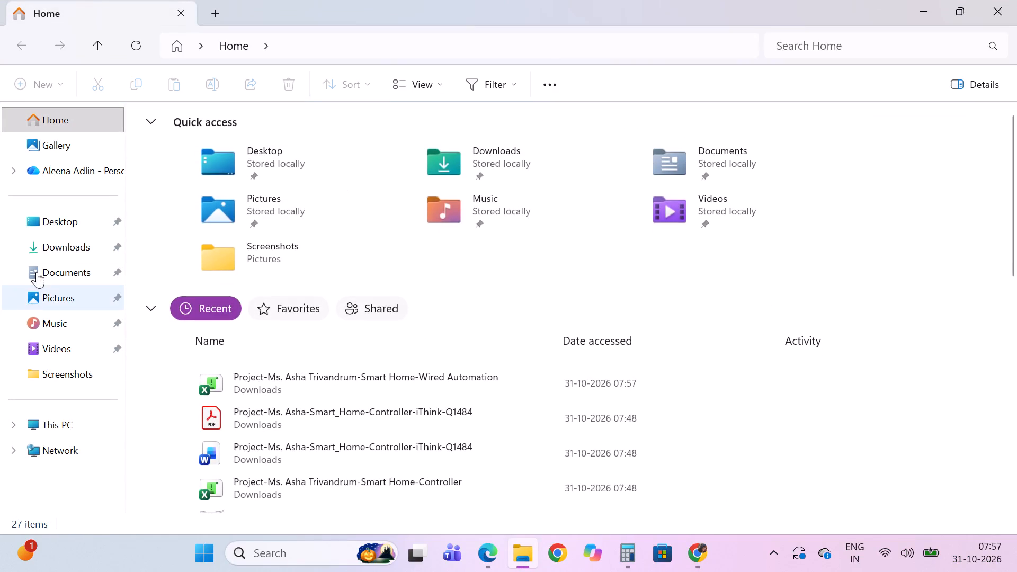
Delete today's Wired Automation Excel workbook from the Downloads folder and close the window.
{"action": "left_click", "coordinate": [56, 237]}
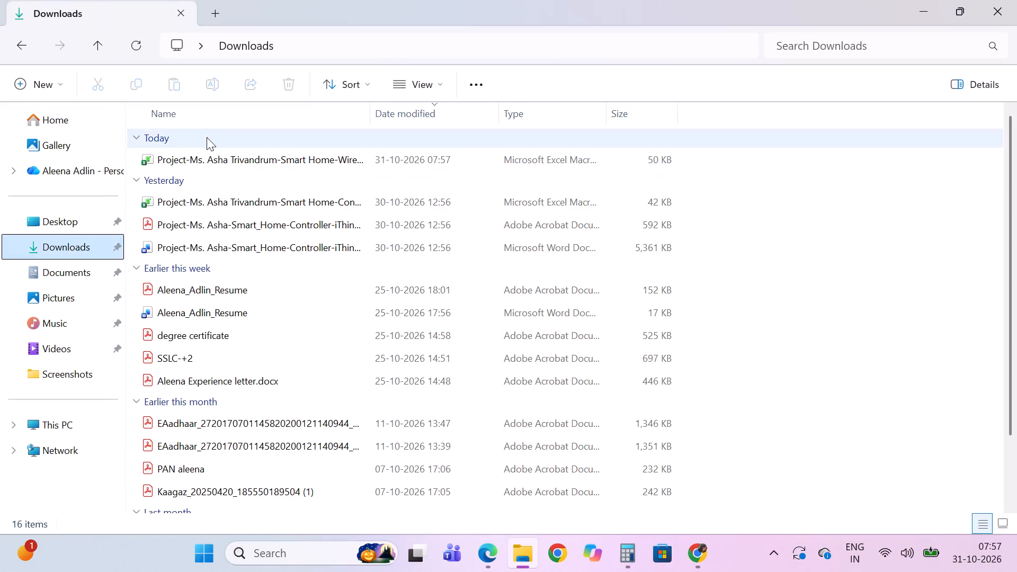
{"action": "left_click", "coordinate": [209, 156]}
{"action": "key", "text": "Delete"}
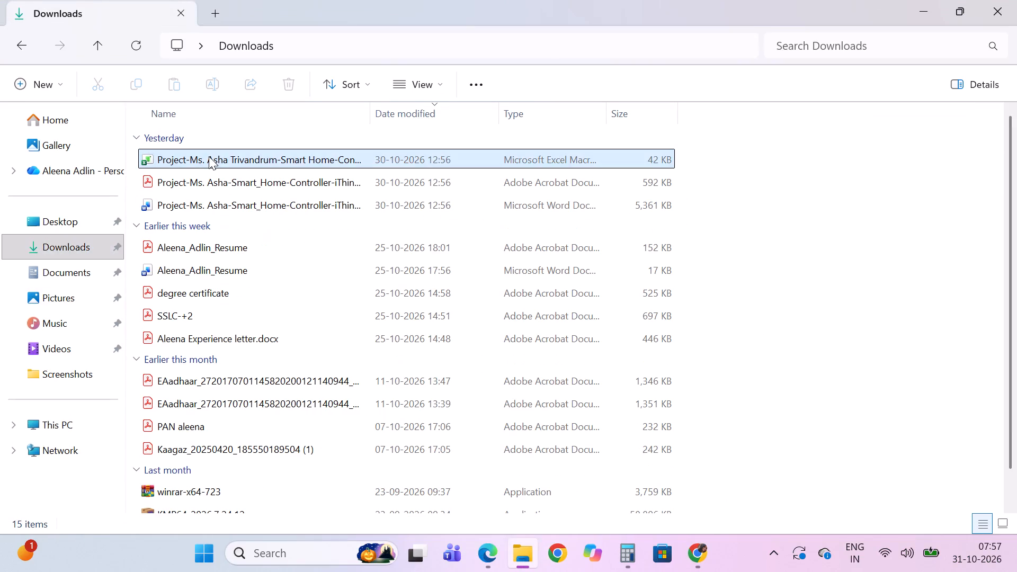
{"action": "left_click", "coordinate": [1016, 0]}
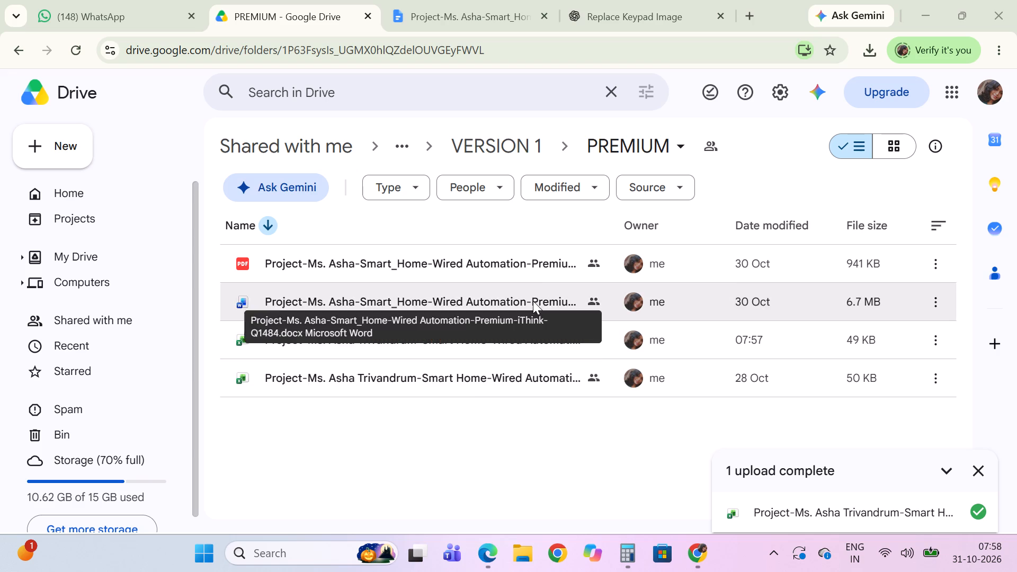
Download the Wired Automation workbook uploaded at 07:57 from the PREMIUM folder, then move it to the bin.
{"action": "left_click", "coordinate": [518, 335]}
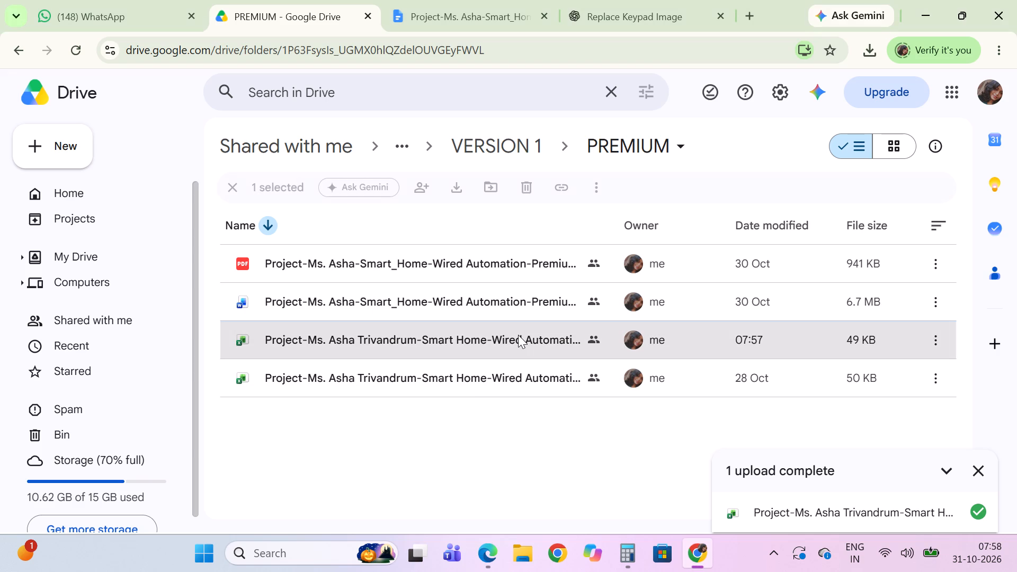
{"action": "left_click", "coordinate": [518, 335]}
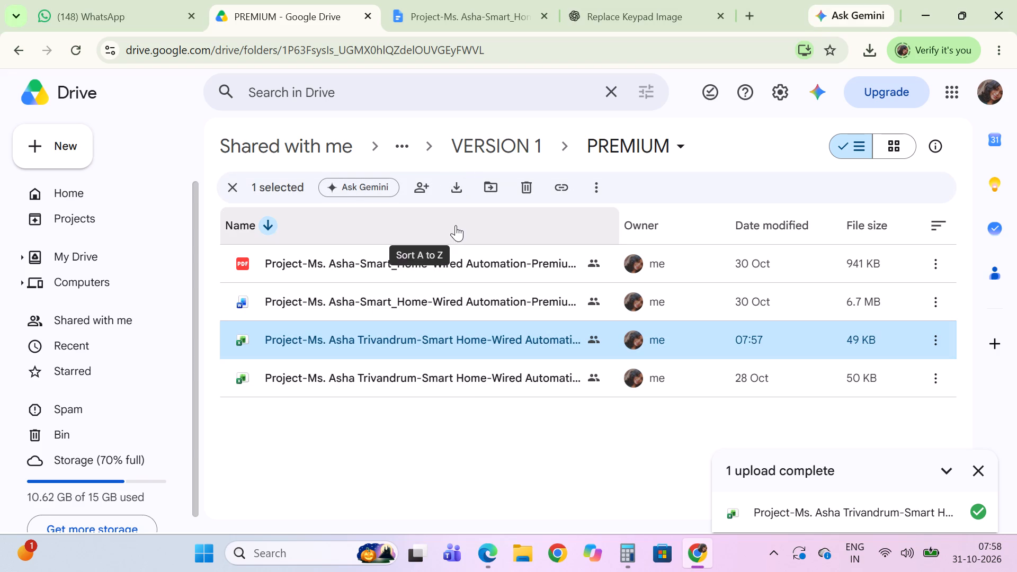
{"action": "left_click", "coordinate": [459, 187]}
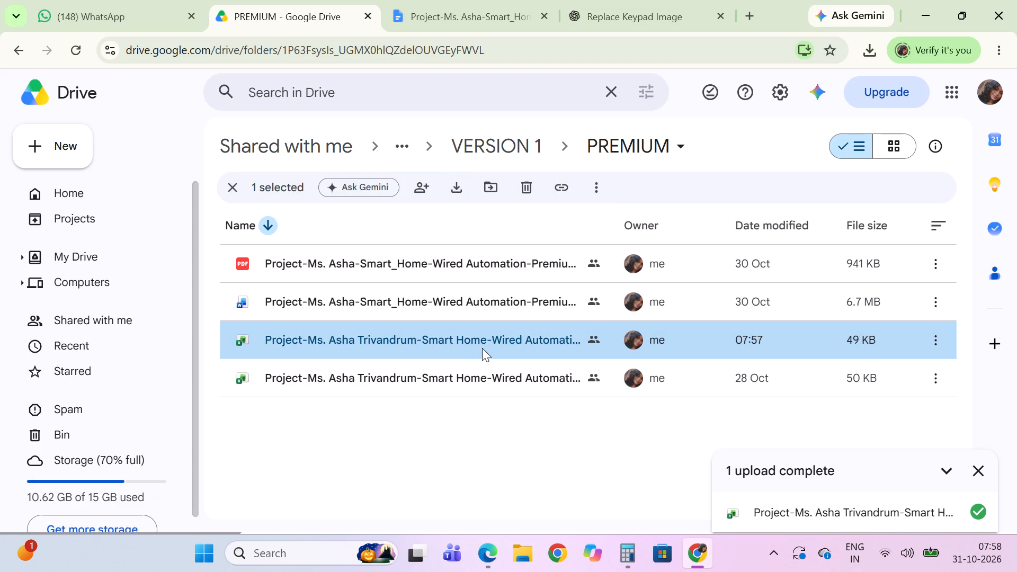
{"action": "left_click", "coordinate": [527, 195]}
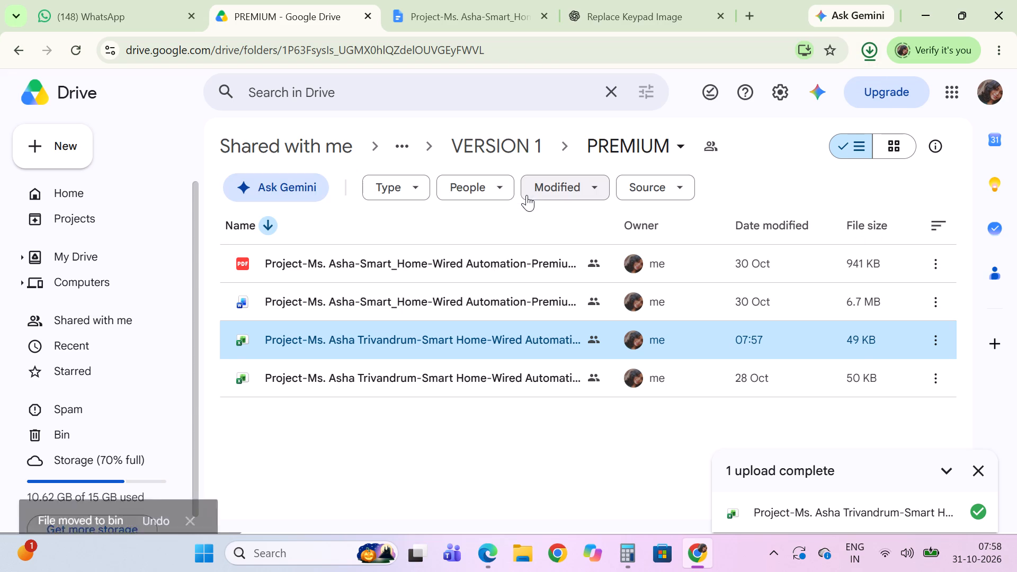
Delete the 07:49 Wired Automation Excel workbook from the ADVANCED folder under VERSION 1.
{"action": "left_click", "coordinate": [479, 151]}
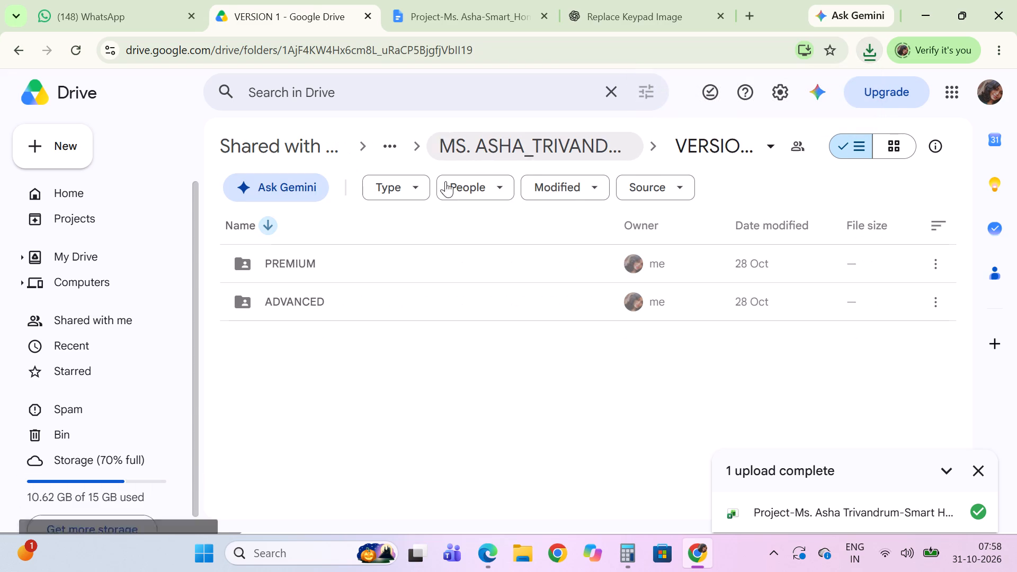
{"action": "double_click", "coordinate": [311, 293]}
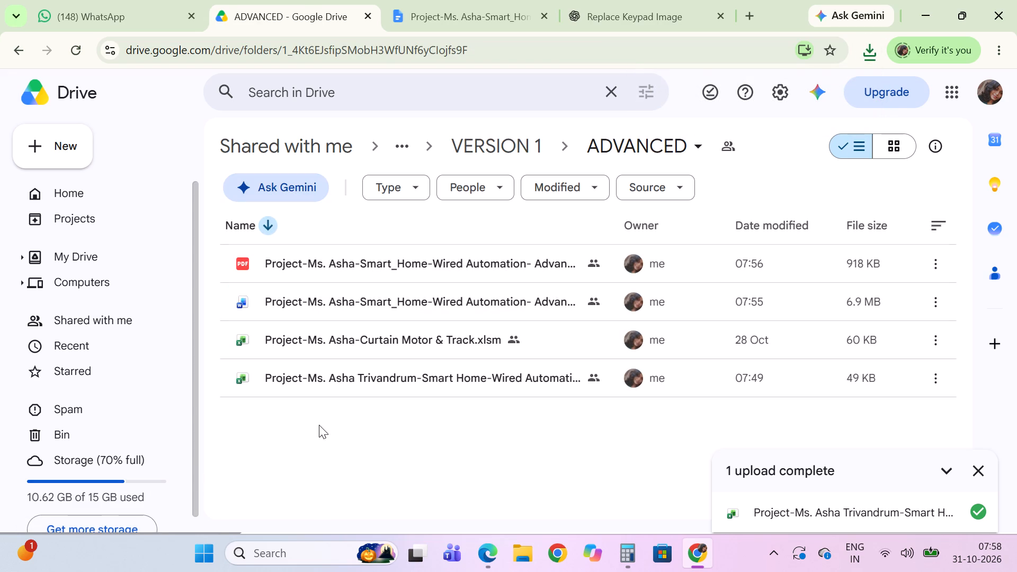
{"action": "left_click", "coordinate": [398, 383]}
{"action": "key", "text": "Delete"}
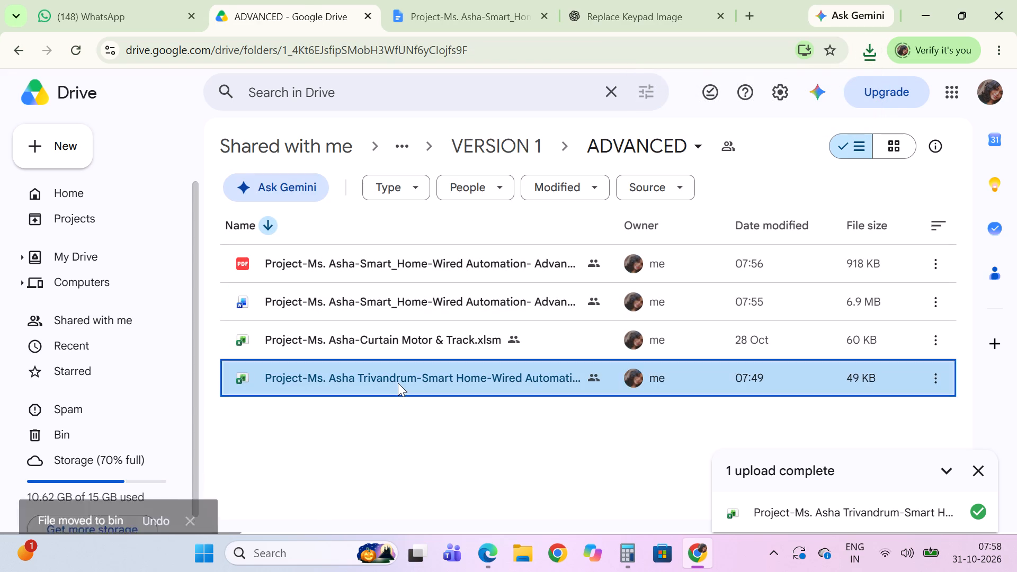
Upload today's Wired Automation Excel workbook from Downloads to the ADVANCED folder.
{"action": "right_click", "coordinate": [427, 471]}
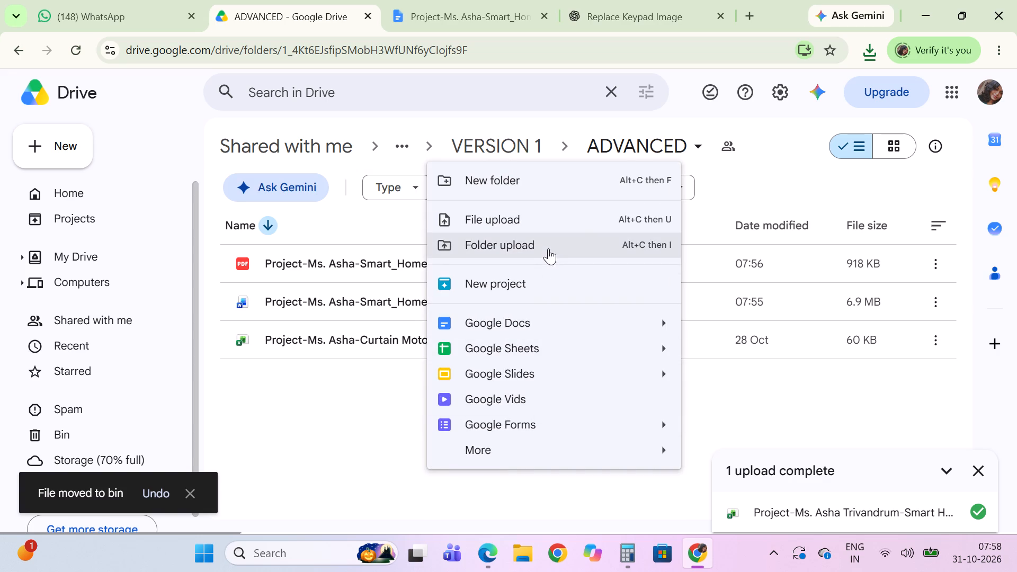
{"action": "left_click", "coordinate": [600, 212]}
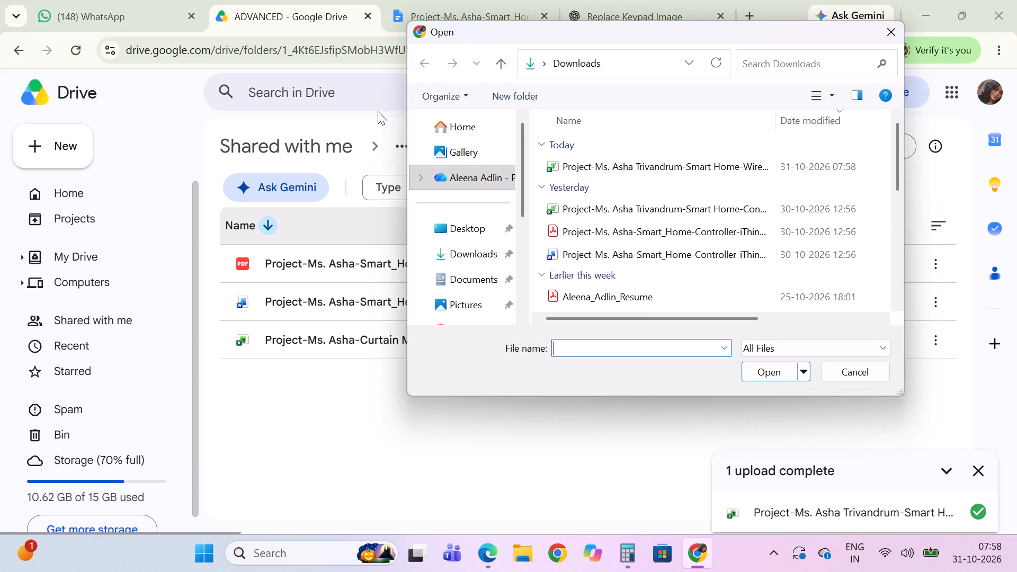
{"action": "left_click", "coordinate": [597, 164]}
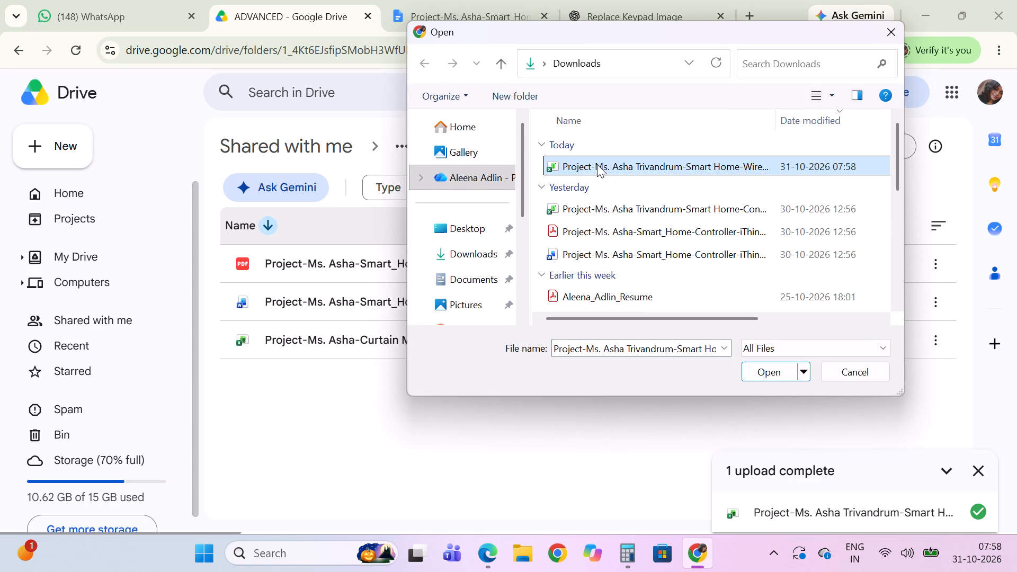
{"action": "key", "text": "Return"}
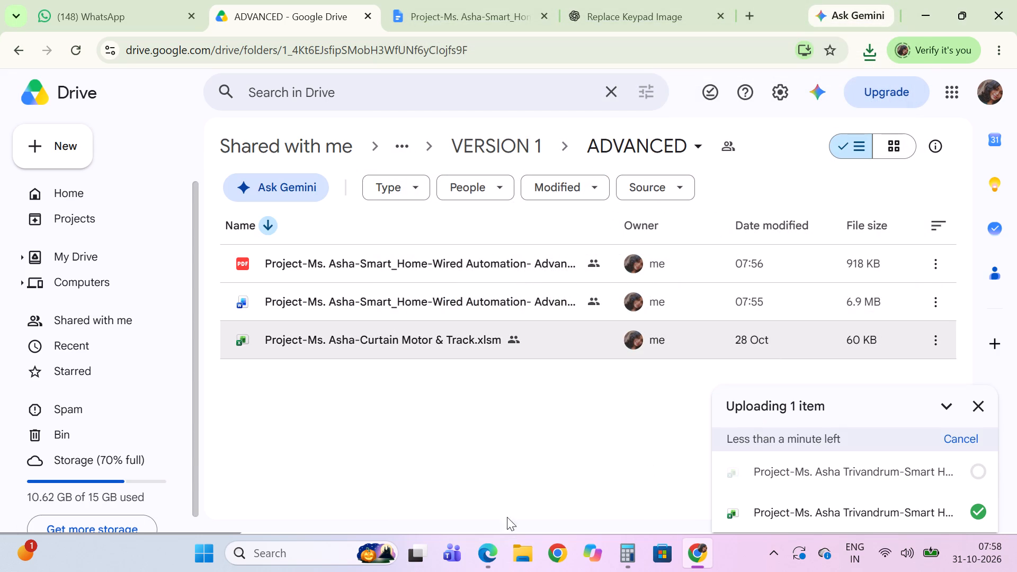
Switch to File Explorer, delete today's Wired Automation workbook from Downloads, and close the window.
{"action": "left_click", "coordinate": [520, 553]}
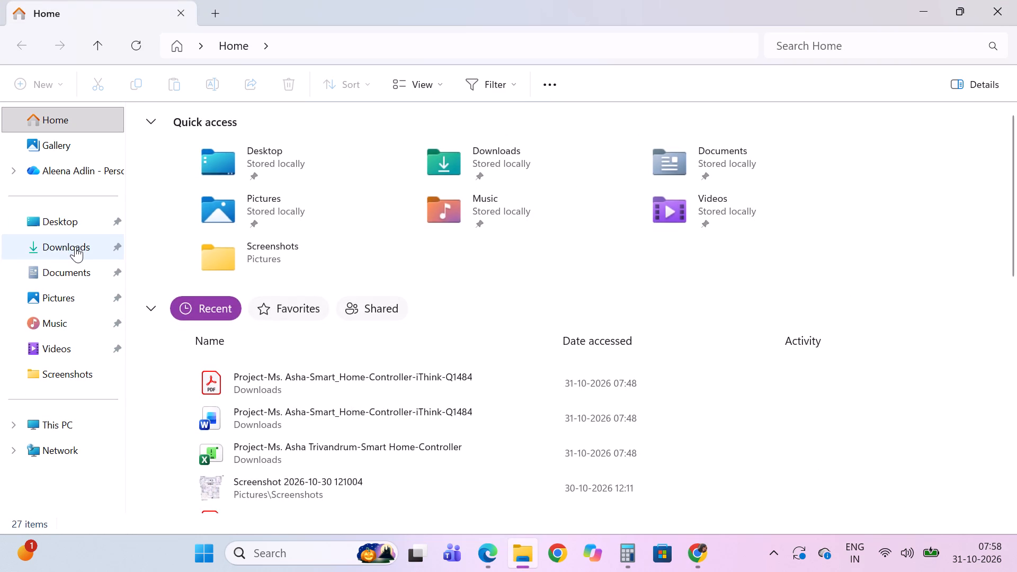
{"action": "left_click", "coordinate": [75, 246]}
{"action": "left_click", "coordinate": [244, 156]}
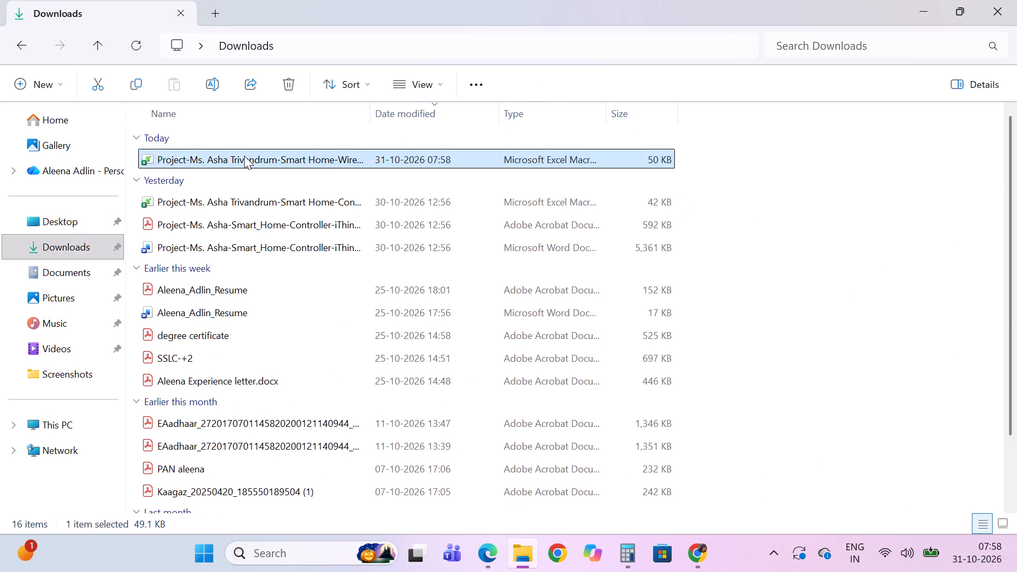
{"action": "key", "text": "Delete"}
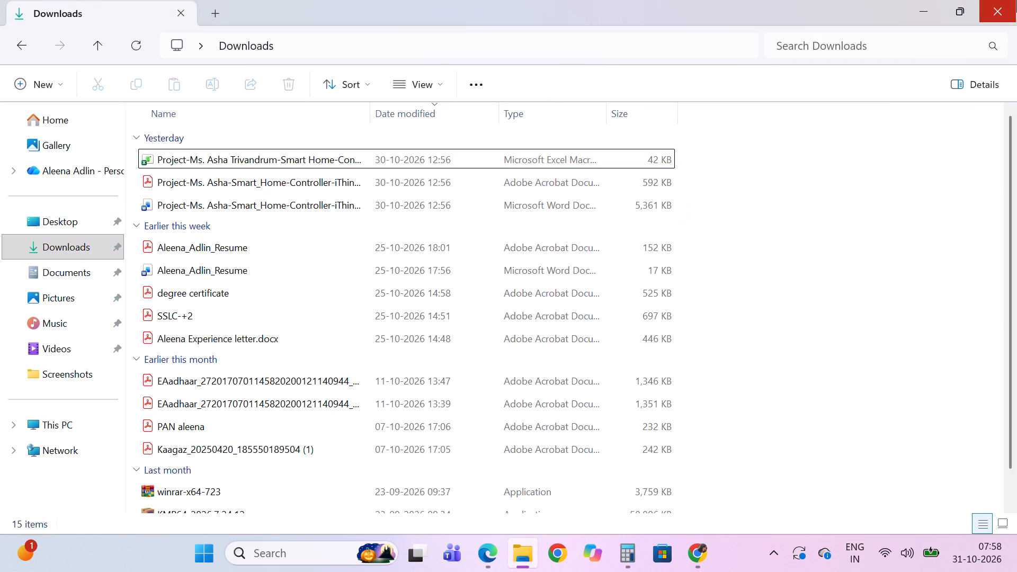
{"action": "left_click", "coordinate": [1016, 0]}
Delete the old Wired Automation Premium PDF from the PREMIUM folder under VERSION 1.
{"action": "left_click", "coordinate": [529, 139]}
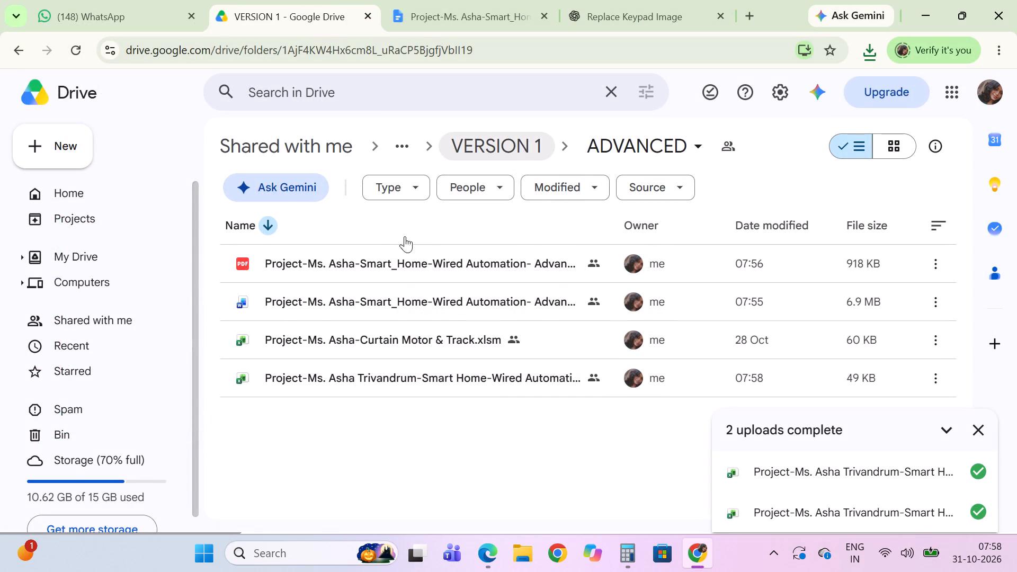
{"action": "double_click", "coordinate": [349, 267]}
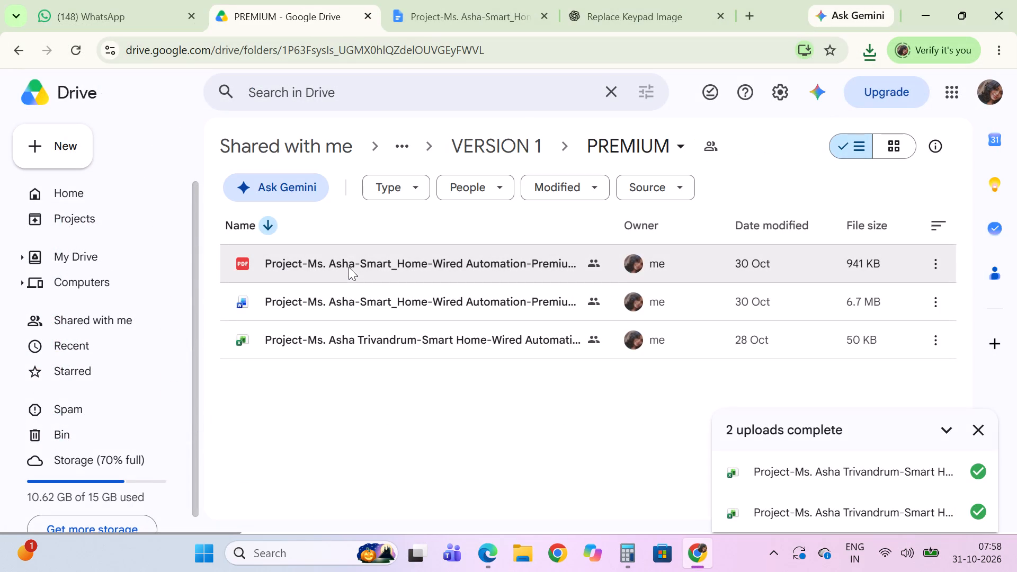
{"action": "left_click", "coordinate": [316, 276]}
{"action": "key", "text": "Delete"}
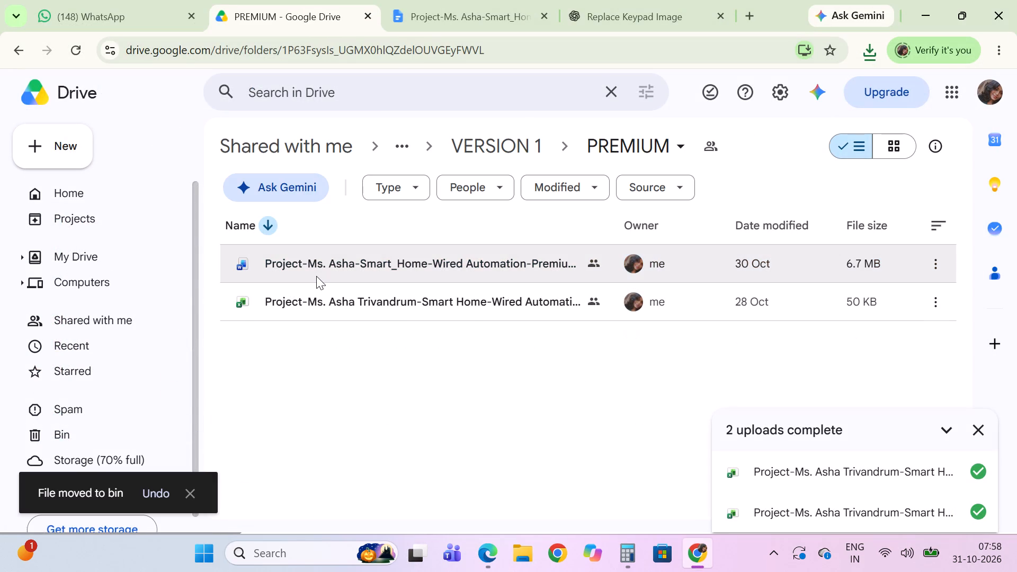
Download the Wired Automation Premium Word document and Excel workbook from the PREMIUM folder.
{"action": "right_click", "coordinate": [316, 276]}
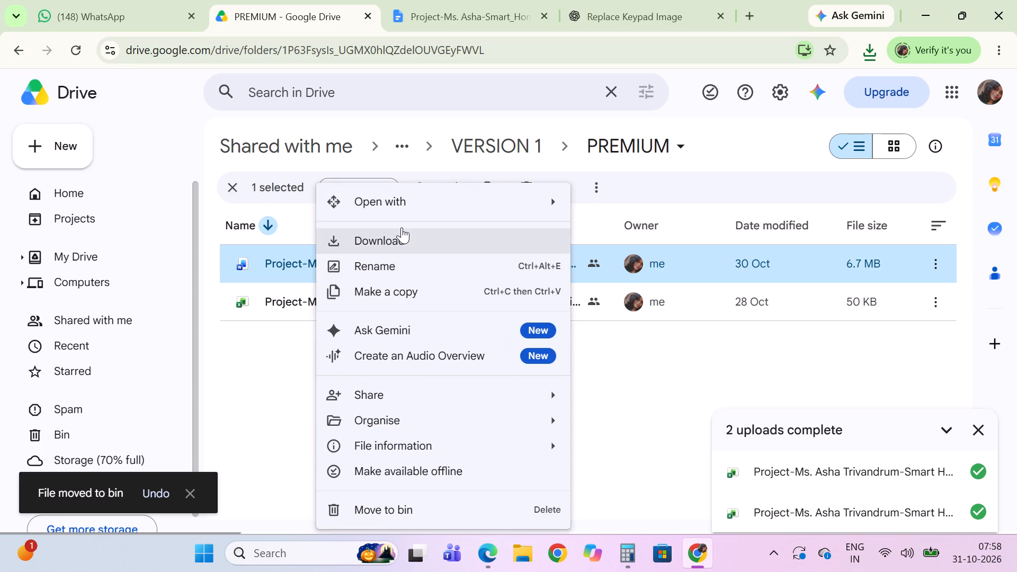
{"action": "left_click", "coordinate": [399, 230]}
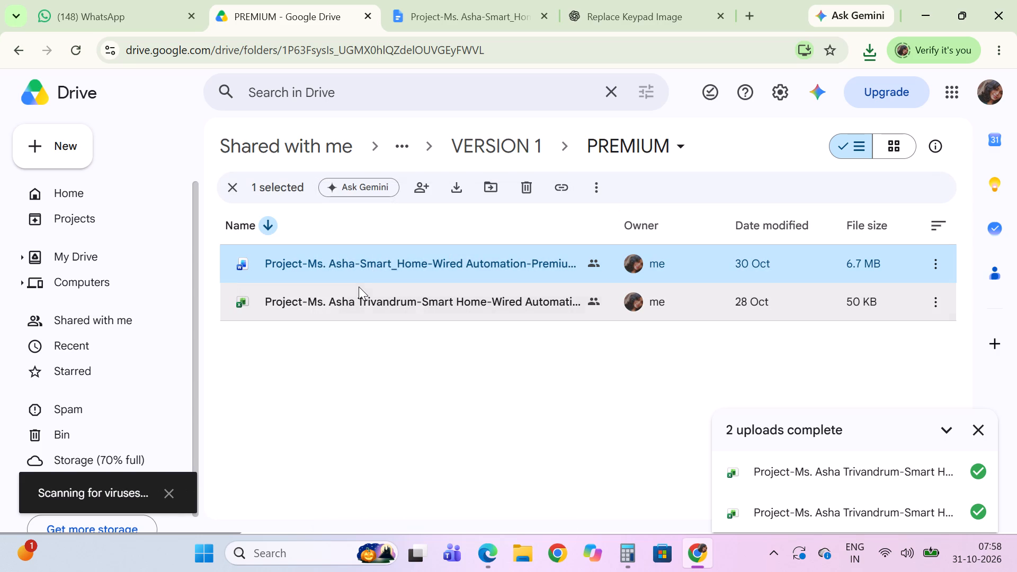
{"action": "left_click", "coordinate": [359, 287]}
{"action": "left_click", "coordinate": [461, 198]}
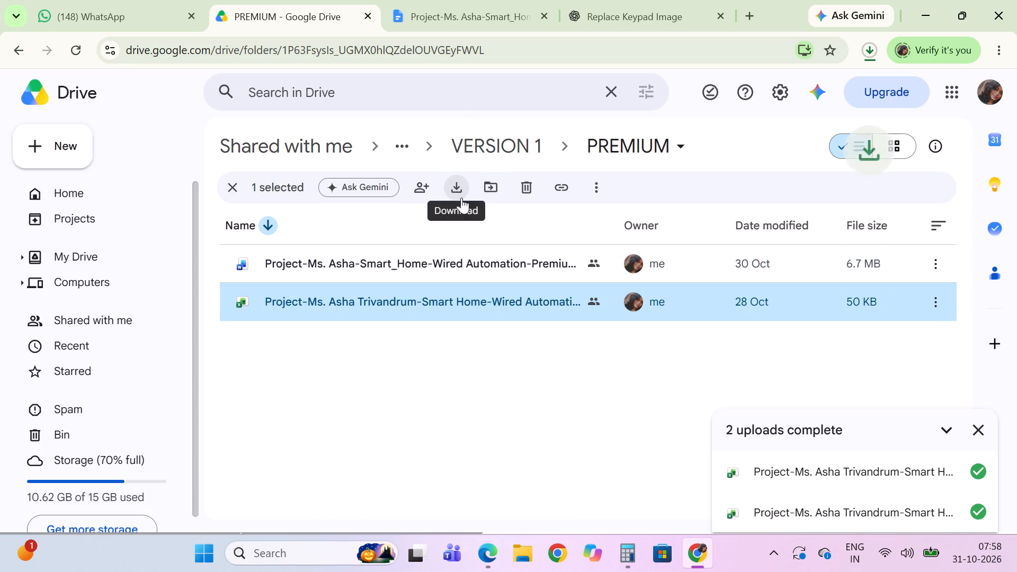
Switch to File Explorer and unblock the downloaded Wired Automation Premium workbook in its file properties.
{"action": "left_click", "coordinate": [532, 566]}
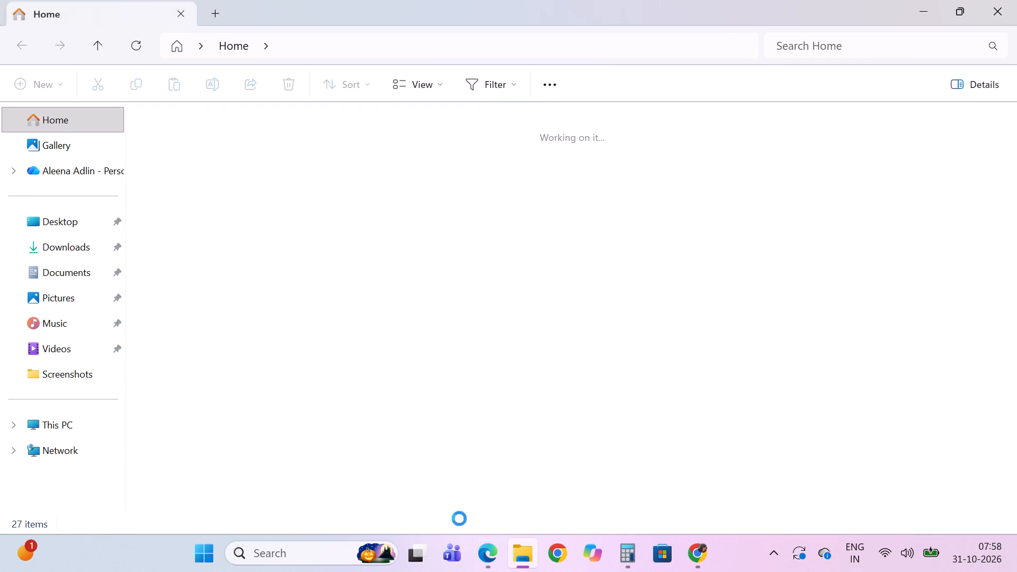
{"action": "left_click", "coordinate": [74, 253]}
{"action": "left_click", "coordinate": [235, 157]}
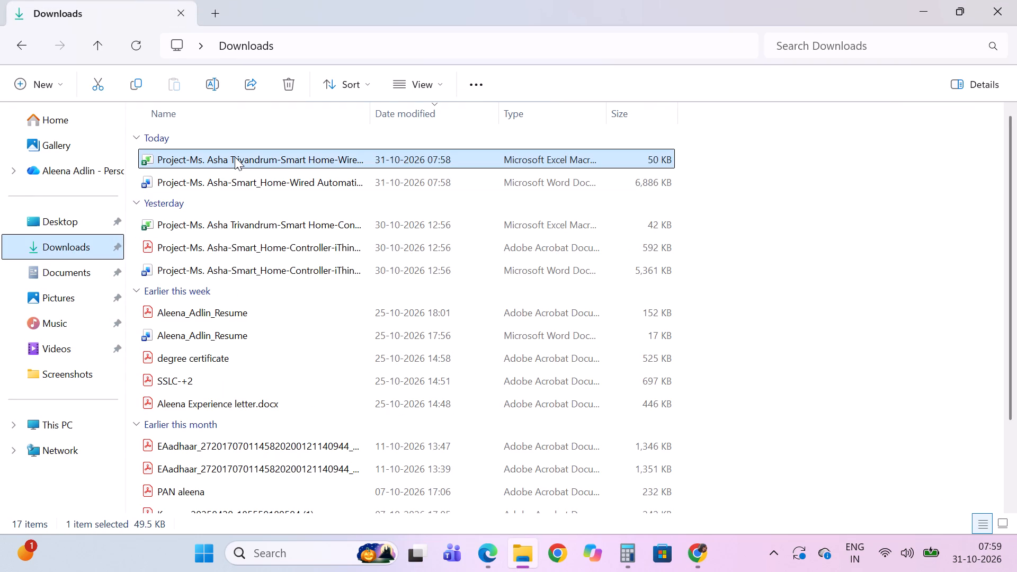
{"action": "key", "text": "ctrl+alt+Return"}
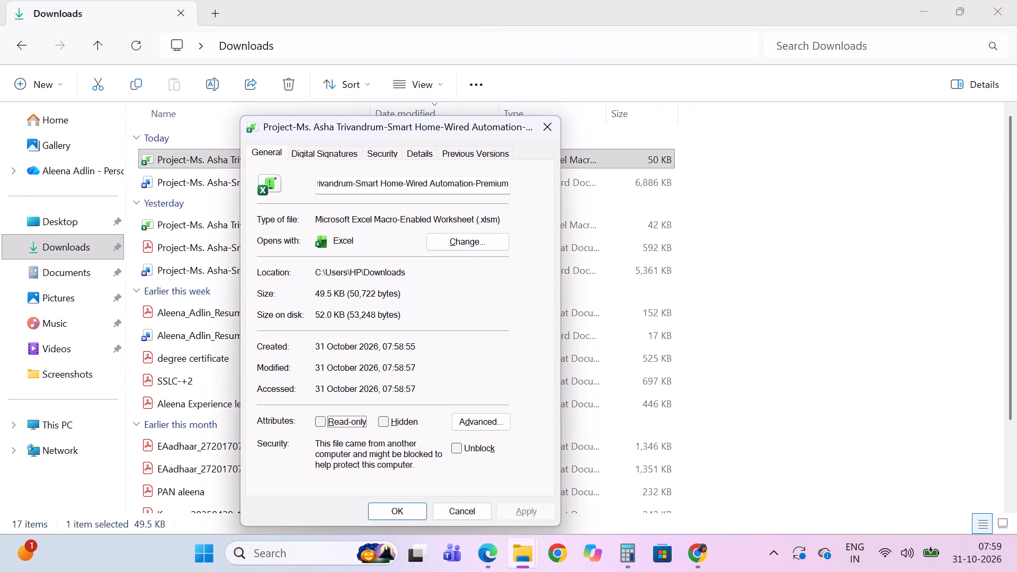
{"action": "left_click", "coordinate": [450, 444]}
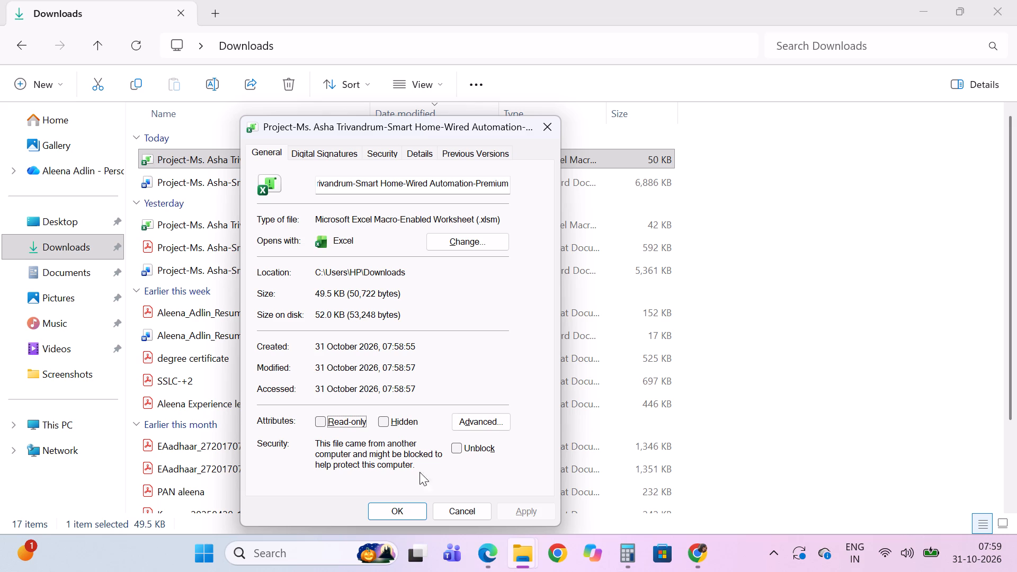
{"action": "left_click", "coordinate": [473, 448]}
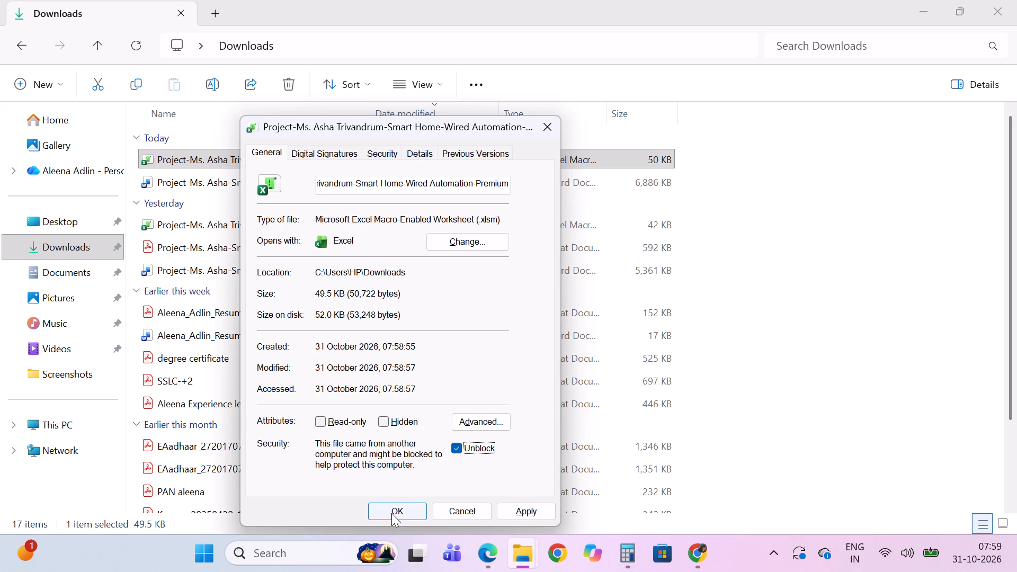
{"action": "left_click", "coordinate": [391, 514]}
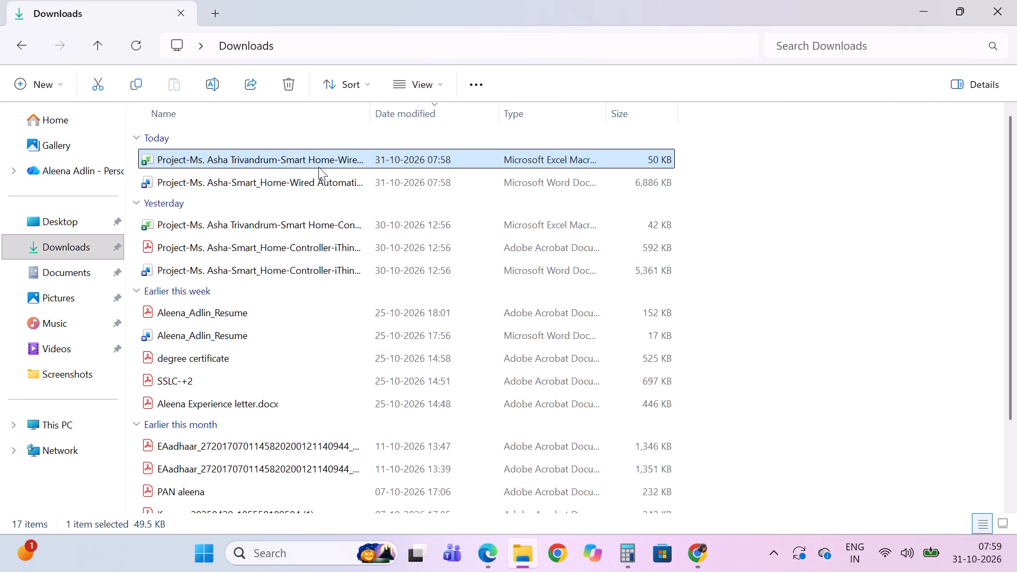
Open the downloaded Premium Excel workbook and Word document from Downloads, and enable the workbook's macros.
{"action": "double_click", "coordinate": [316, 163]}
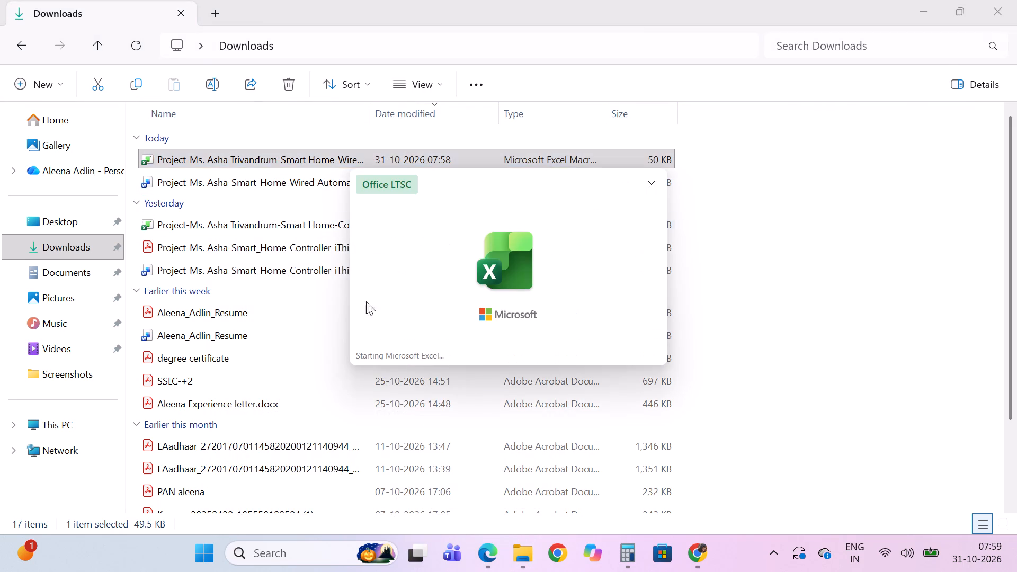
{"action": "left_click", "coordinate": [491, 542]}
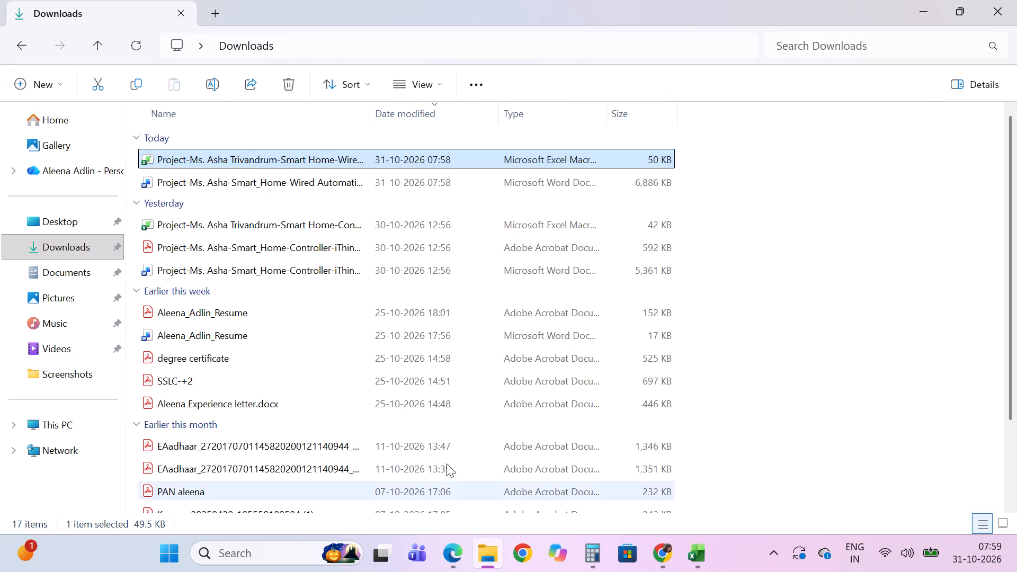
{"action": "double_click", "coordinate": [279, 181]}
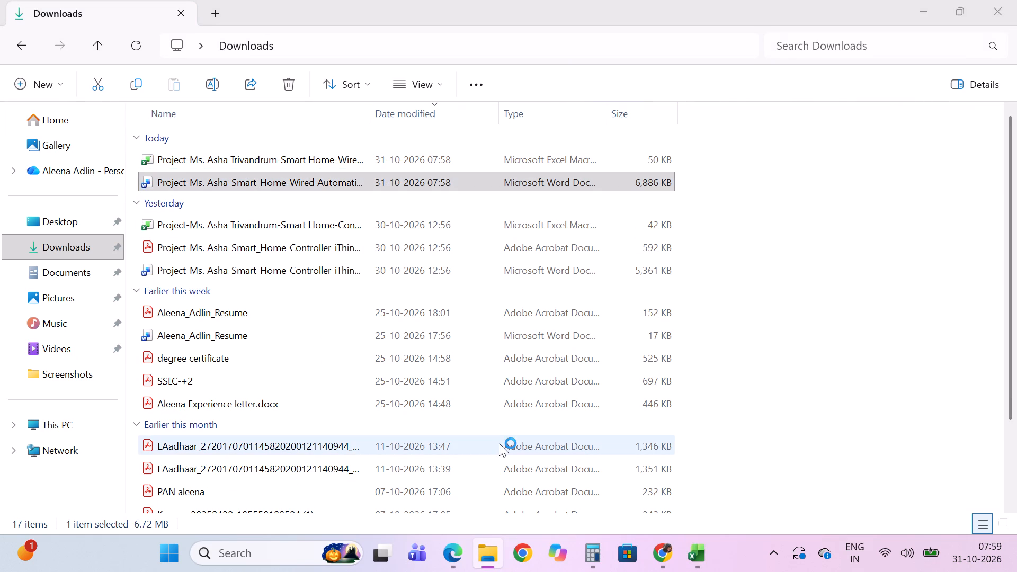
{"action": "left_click", "coordinate": [666, 562]}
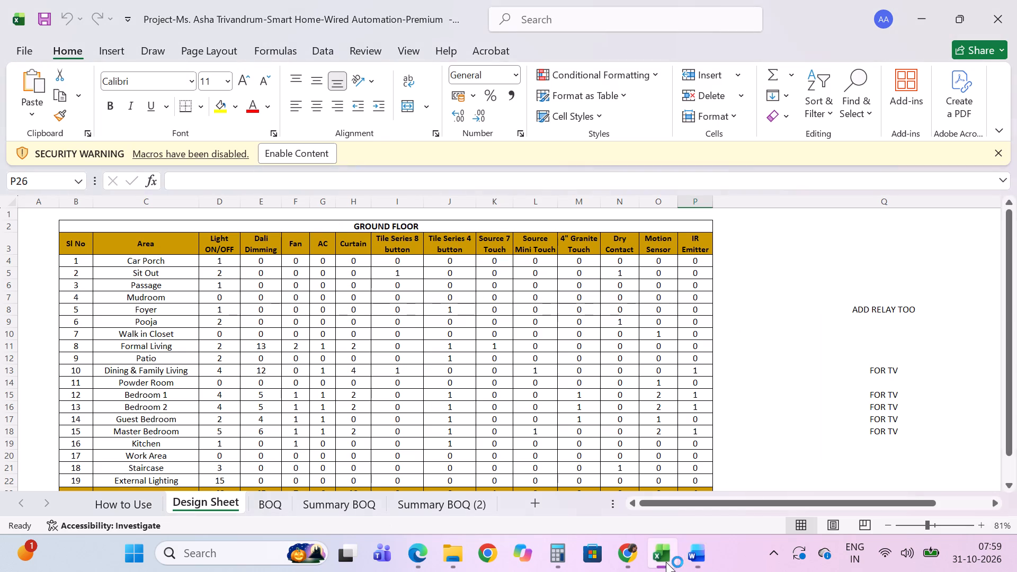
{"action": "left_click", "coordinate": [305, 148]}
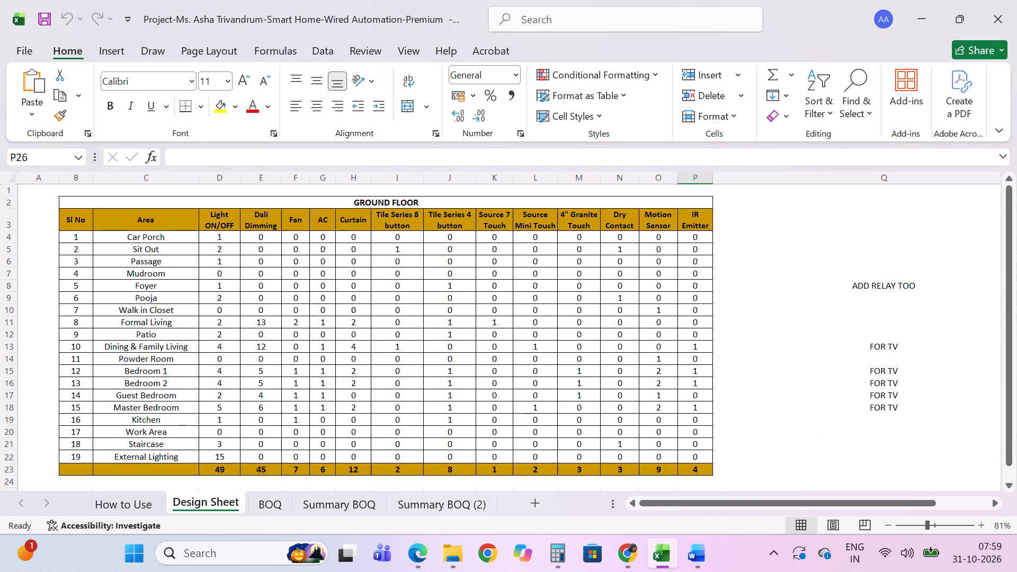
On the BOQ sheet, set the 12Ch 10A Relay Module quantity to 5 and the 4Ch 10A Relay Module quantity to 0.
{"action": "left_click", "coordinate": [276, 507]}
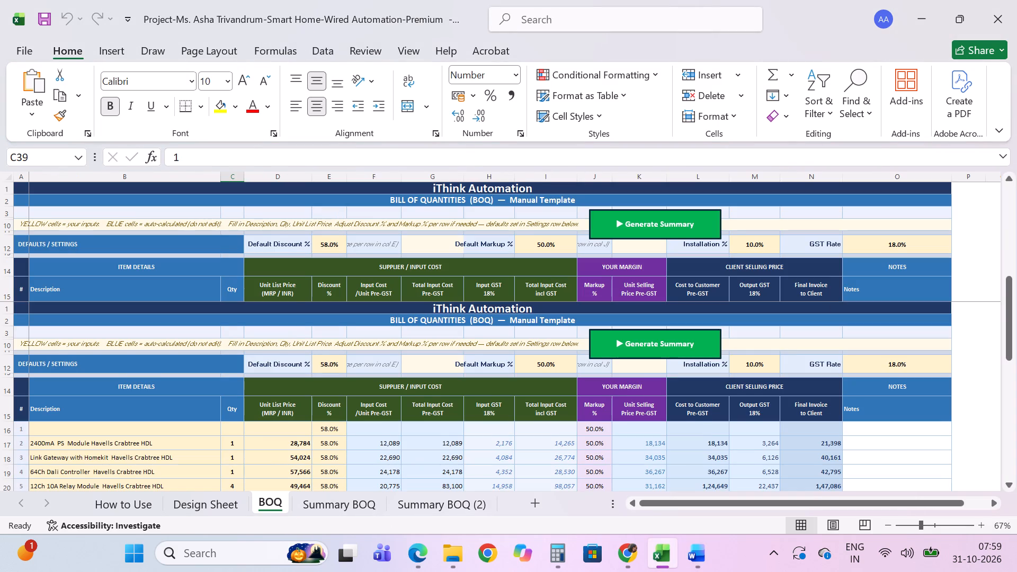
{"action": "scroll", "coordinate": [233, 488], "scroll_direction": "down", "scroll_amount": 1}
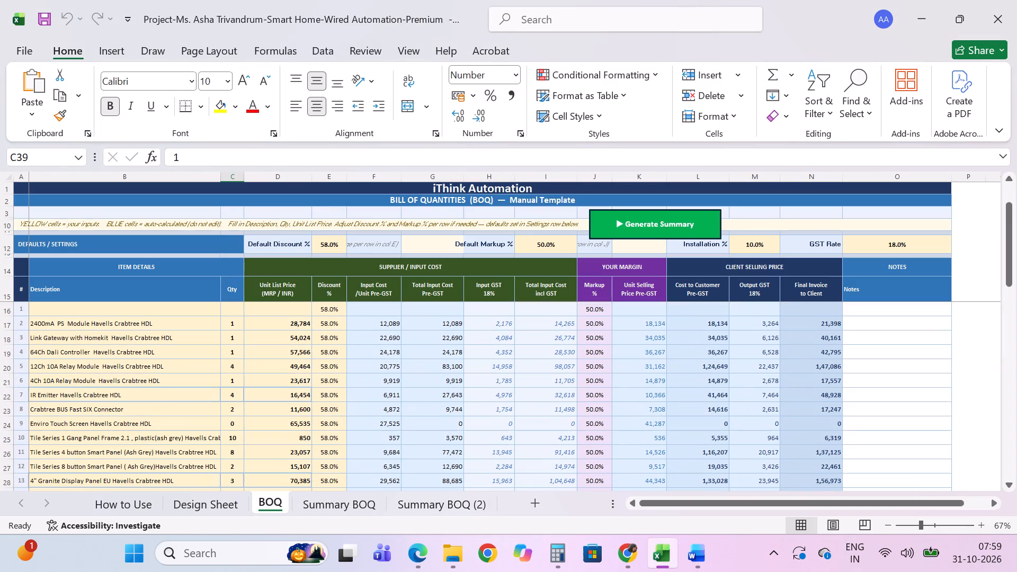
{"action": "left_click", "coordinate": [234, 367]}
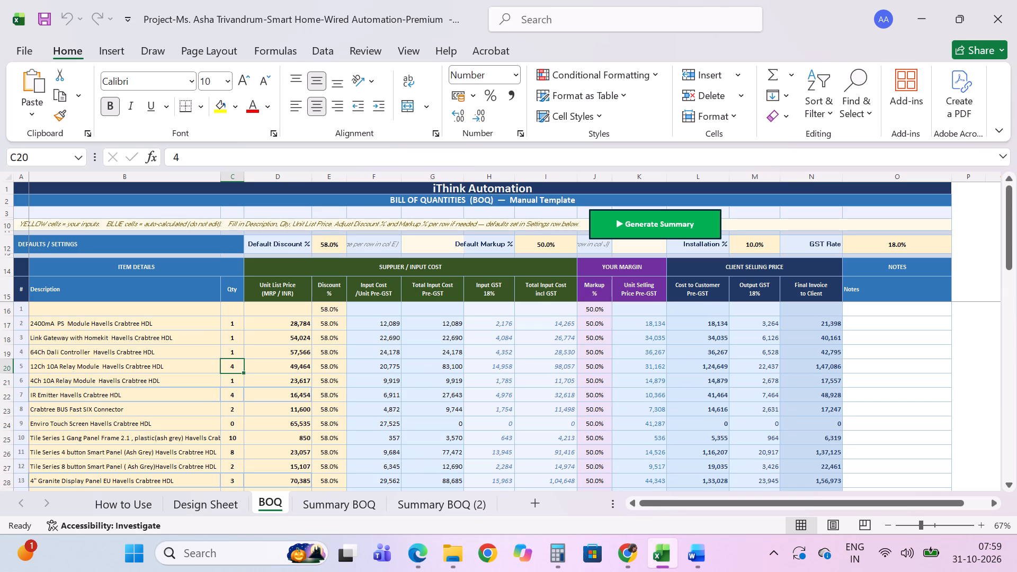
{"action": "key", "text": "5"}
{"action": "key", "text": "Return"}
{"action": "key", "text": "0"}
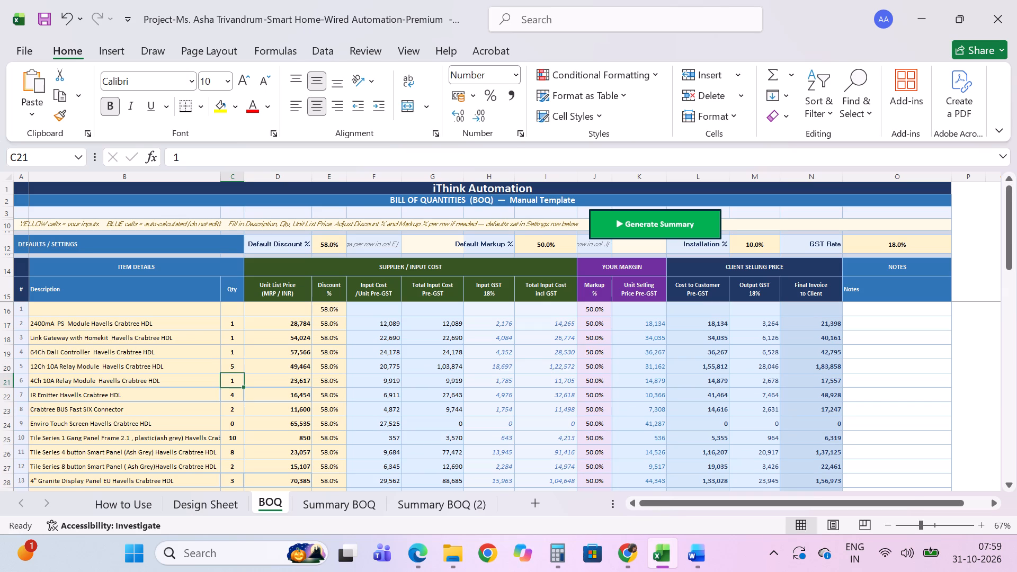
{"action": "key", "text": "Return"}
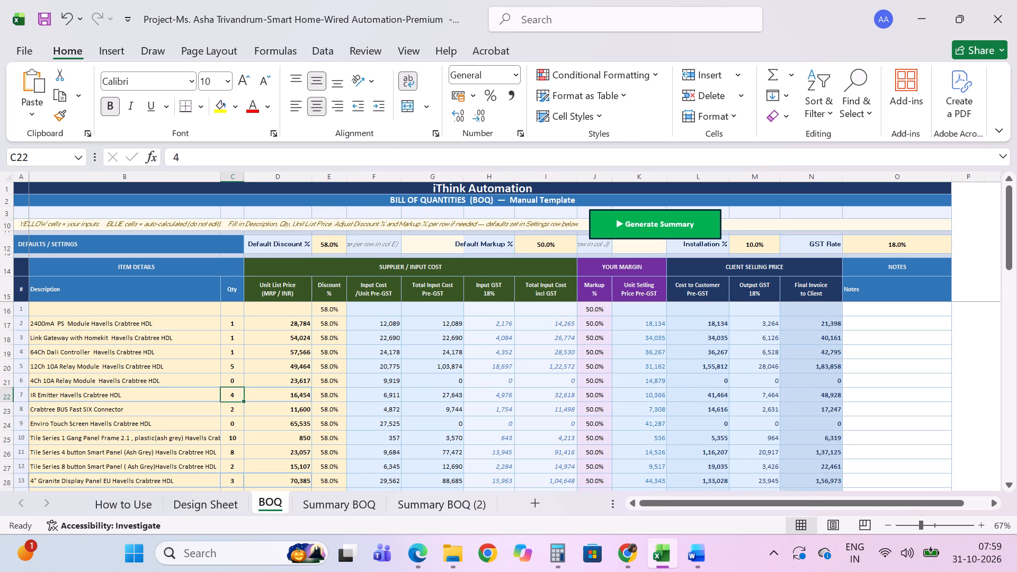
Generate the Summary BOQ from the BOQ sheet.
{"action": "left_click", "coordinate": [645, 219]}
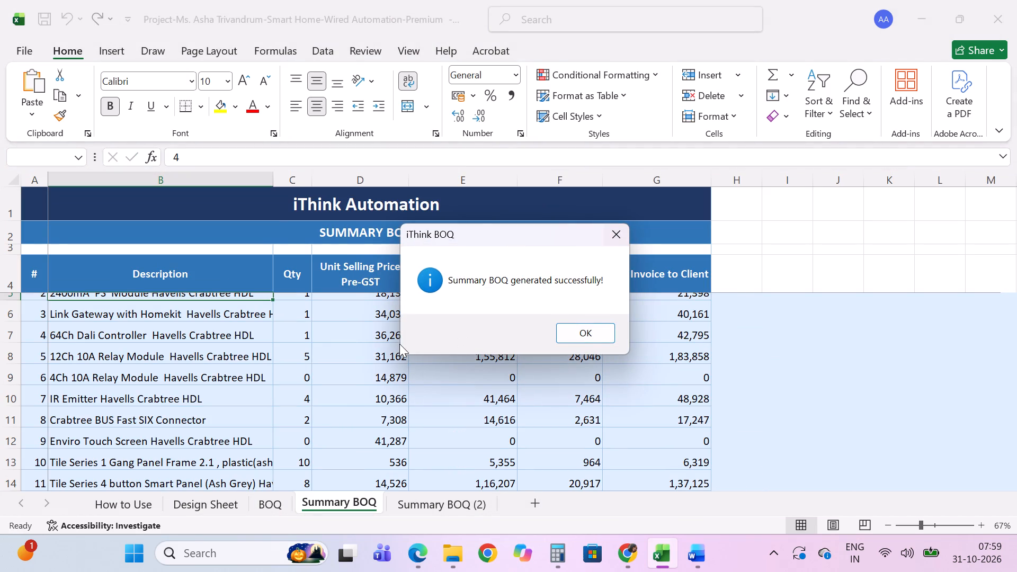
Dismiss the BOQ message and delete the zero-quantity 4Ch 10A Relay Module and Enviro Touch Screen rows from the Summary BOQ sheet.
{"action": "left_click", "coordinate": [593, 332]}
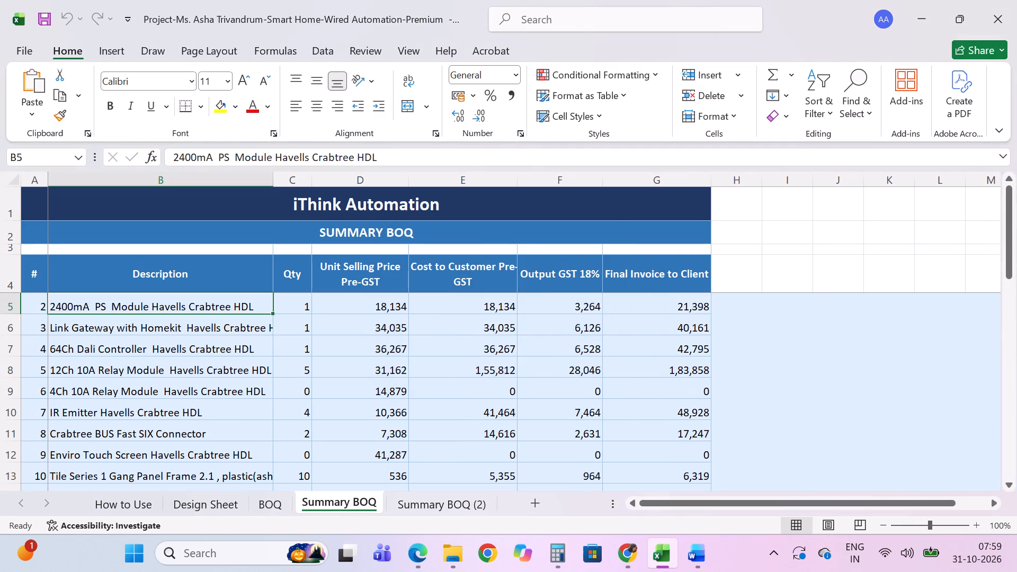
{"action": "left_click", "coordinate": [16, 389]}
{"action": "right_click", "coordinate": [16, 389]}
{"action": "left_click", "coordinate": [101, 260]}
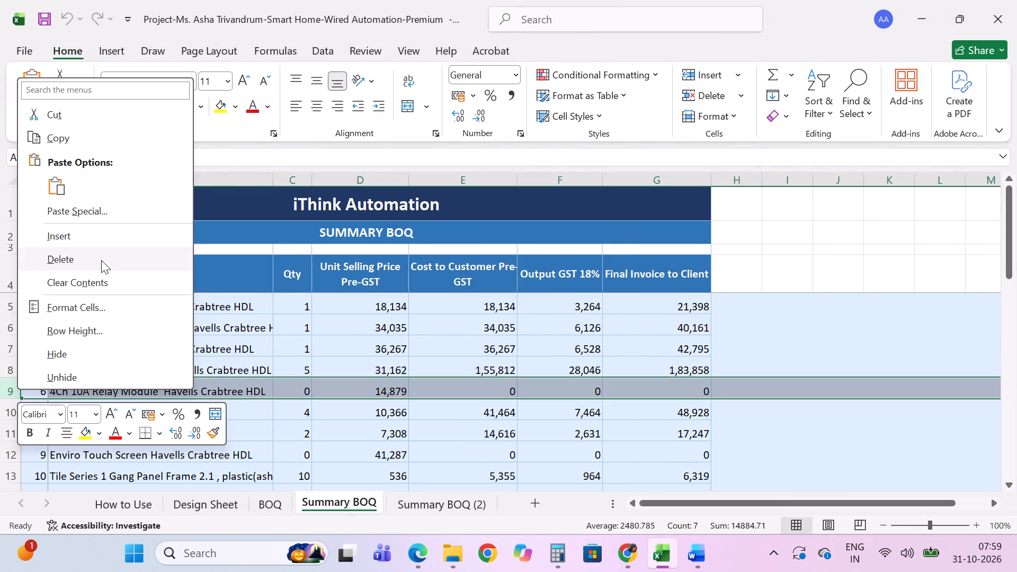
{"action": "left_click", "coordinate": [2, 430]}
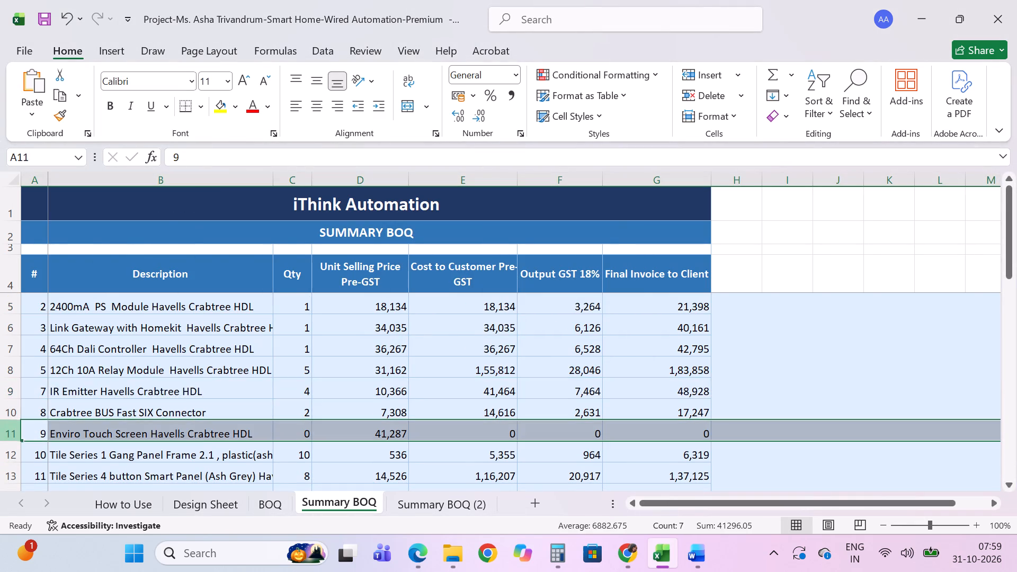
{"action": "right_click", "coordinate": [2, 430]}
{"action": "left_click", "coordinate": [77, 308]}
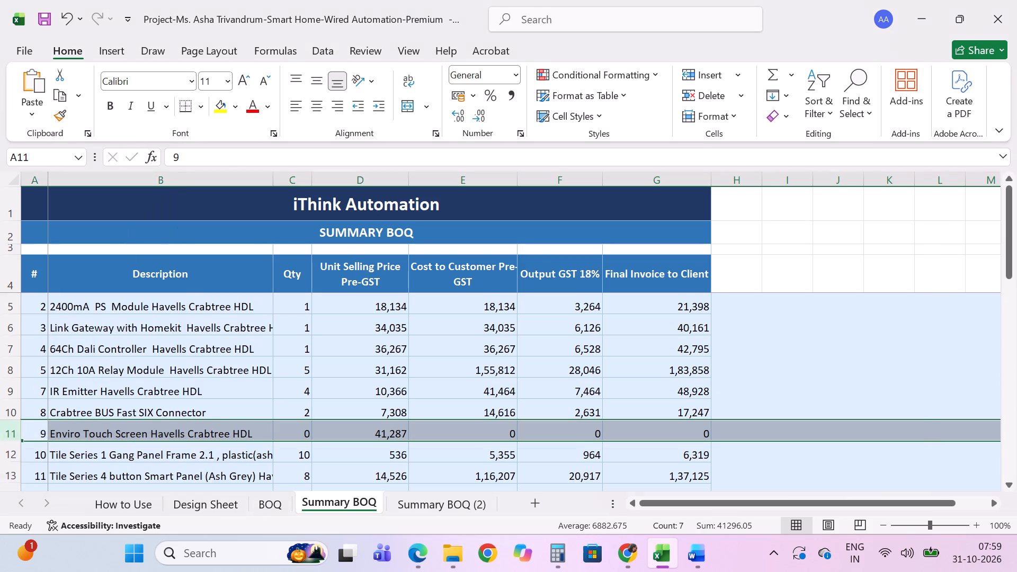
Copy item rows B5:G26 from Summary BOQ and paste them at C3 in Summary BOQ (2), keeping the destination table's formatting.
{"action": "left_click_drag", "start_coordinate": [134, 301], "coordinate": [453, 453]}
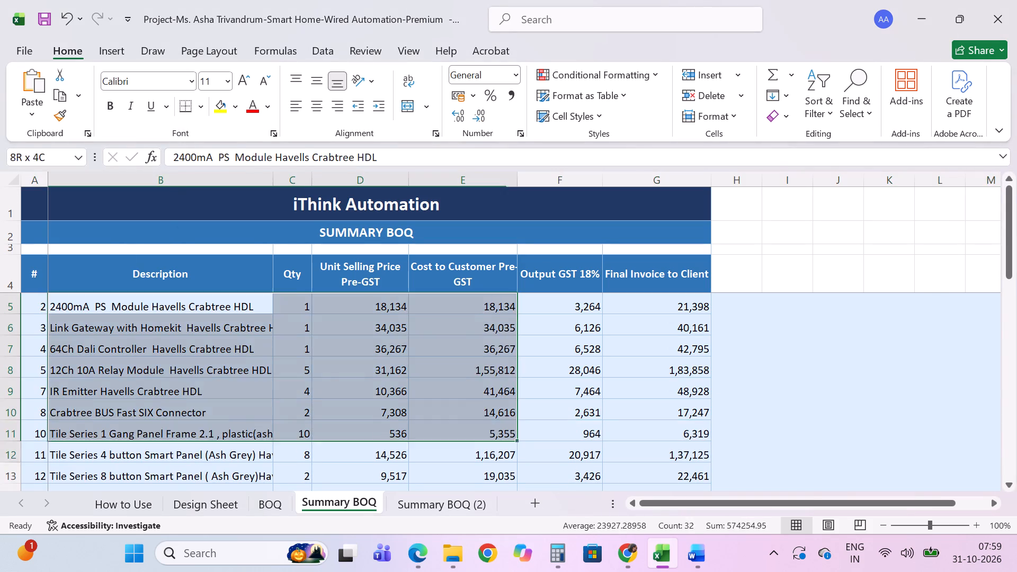
{"action": "left_click_drag", "start_coordinate": [453, 453], "coordinate": [637, 449]}
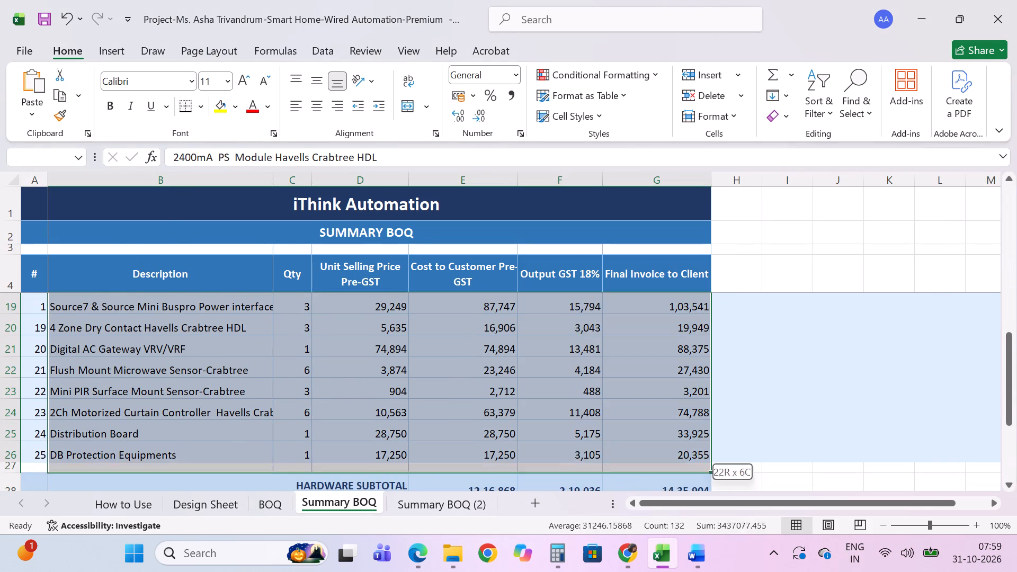
{"action": "left_click_drag", "start_coordinate": [637, 449], "coordinate": [648, 446]}
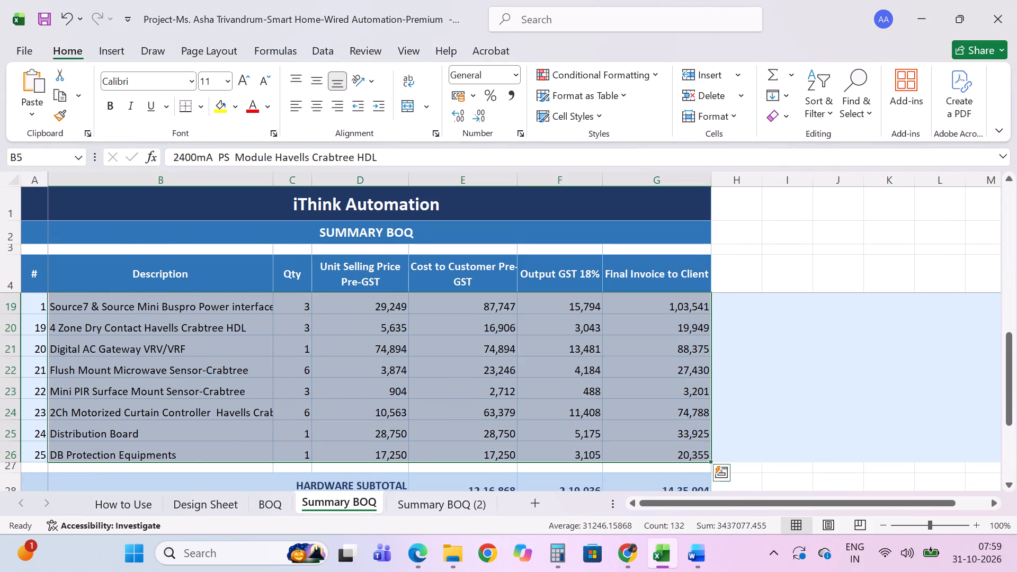
{"action": "key", "text": "ctrl+c"}
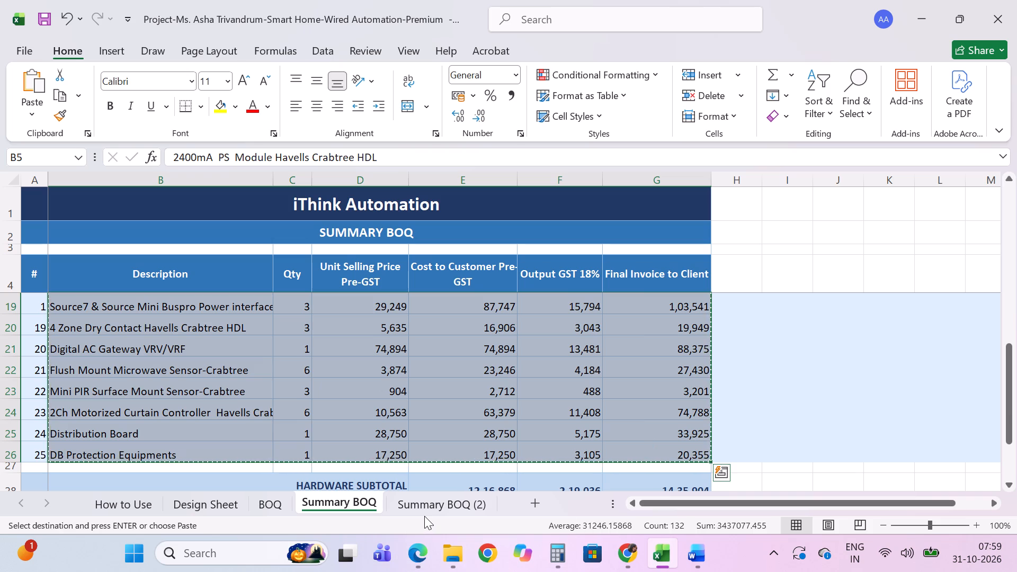
{"action": "left_click", "coordinate": [426, 504]}
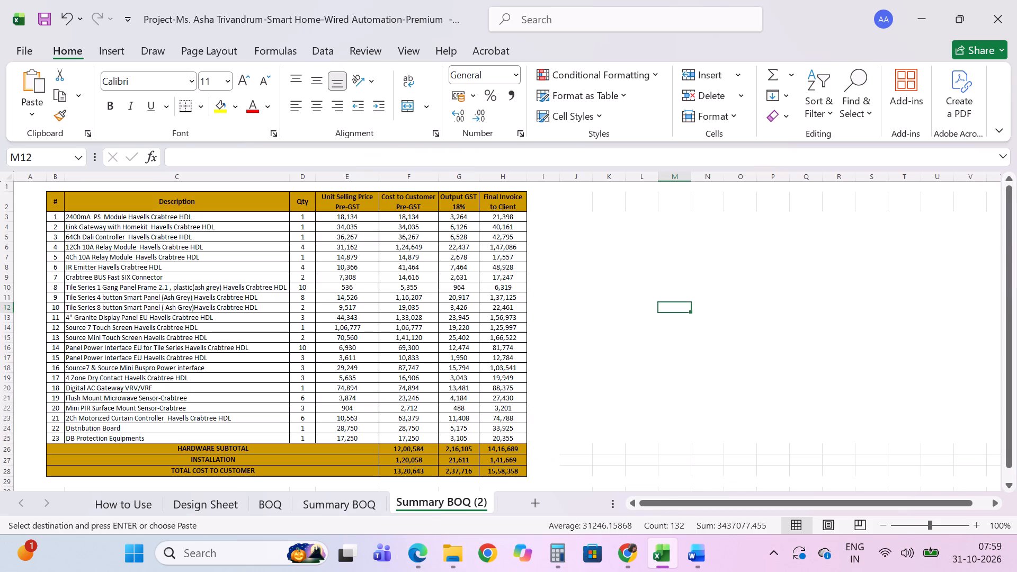
{"action": "left_click", "coordinate": [131, 218]}
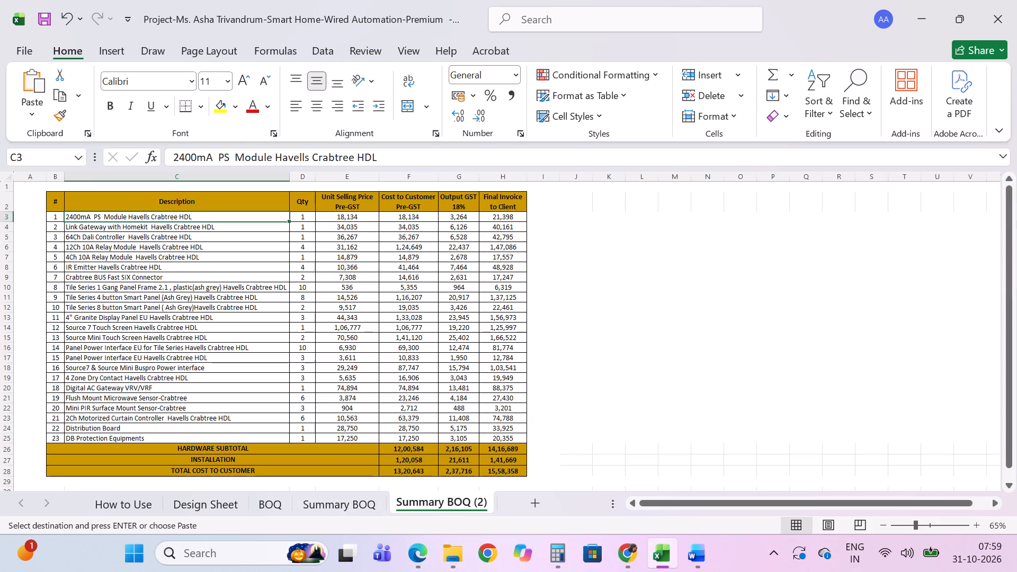
{"action": "key", "text": "ctrl+v"}
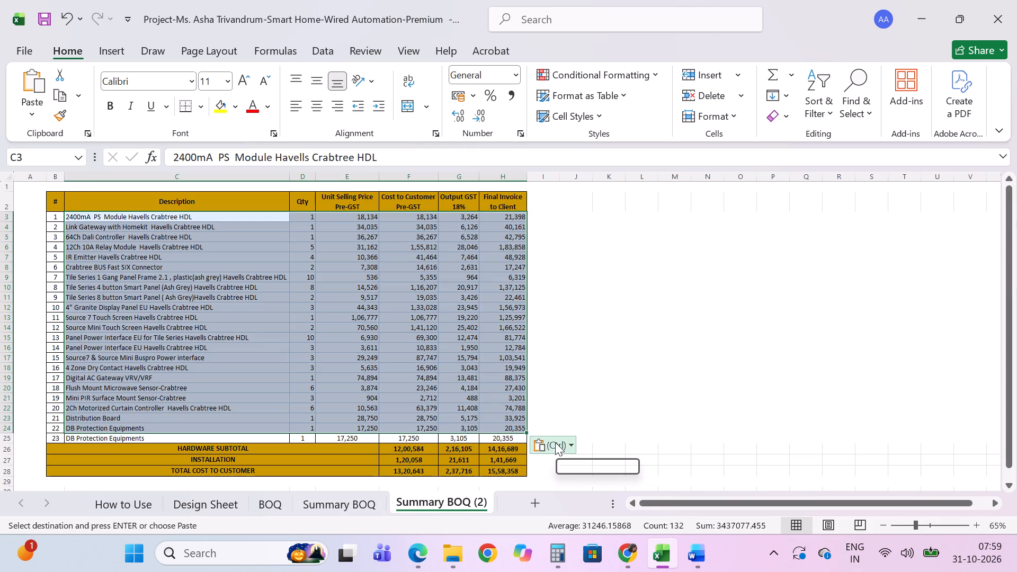
{"action": "left_click", "coordinate": [555, 442]}
{"action": "left_click", "coordinate": [541, 377]}
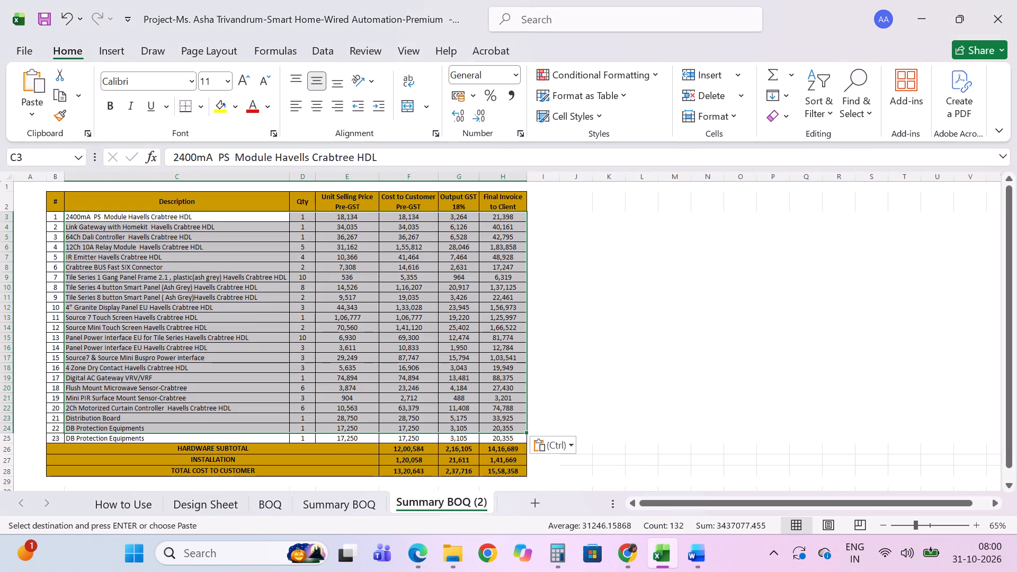
Delete the duplicate DB Protection Equipments row 25 above the hardware subtotal in Summary BOQ (2).
{"action": "left_click", "coordinate": [3, 439]}
{"action": "right_click", "coordinate": [3, 439]}
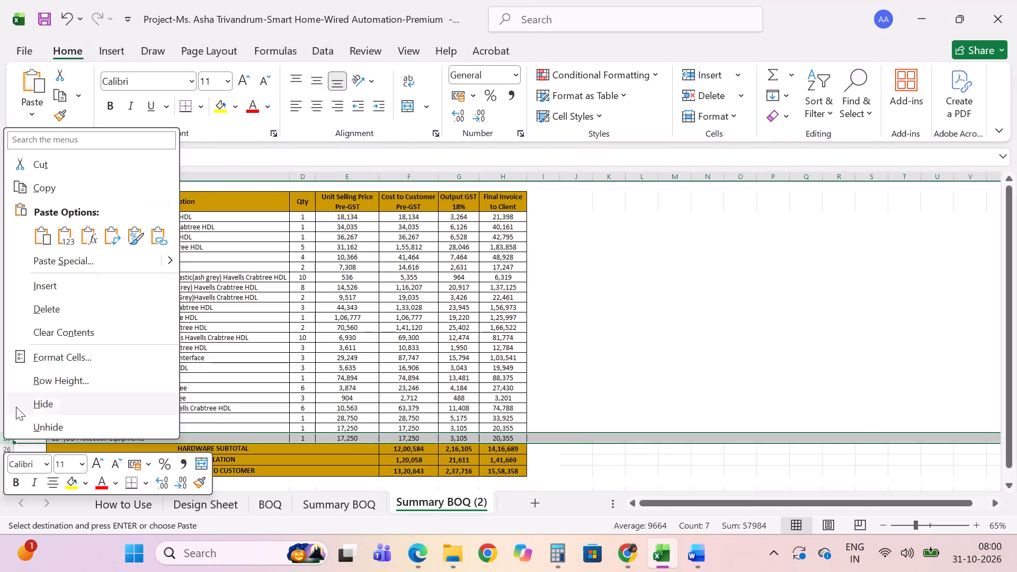
{"action": "left_click", "coordinate": [90, 312]}
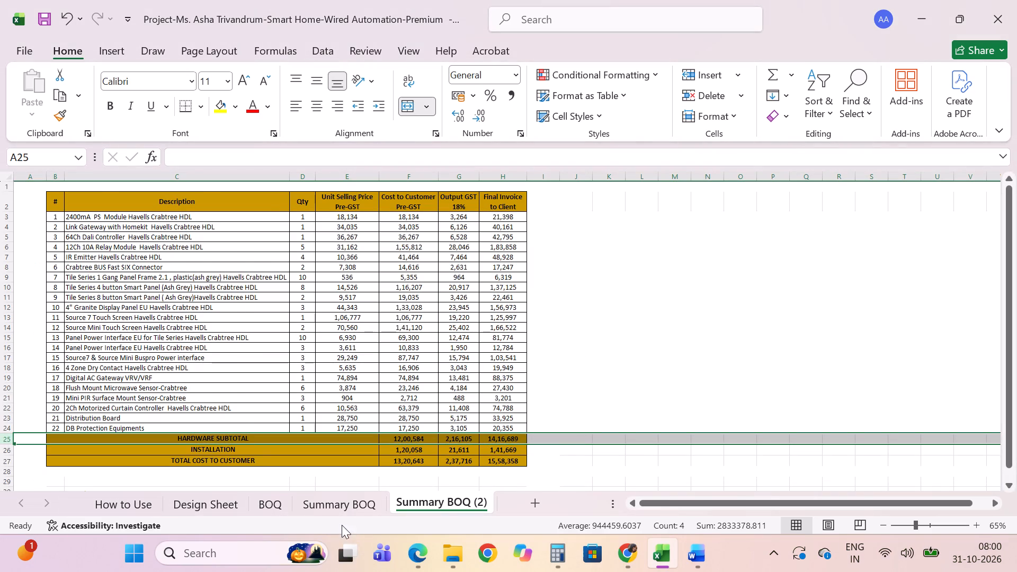
Copy the totals E28:G30 from Summary BOQ and paste them at F25 in Summary BOQ (2), keeping the destination table's formatting.
{"action": "left_click", "coordinate": [346, 505]}
{"action": "scroll", "coordinate": [304, 443], "scroll_direction": "down", "scroll_amount": 1}
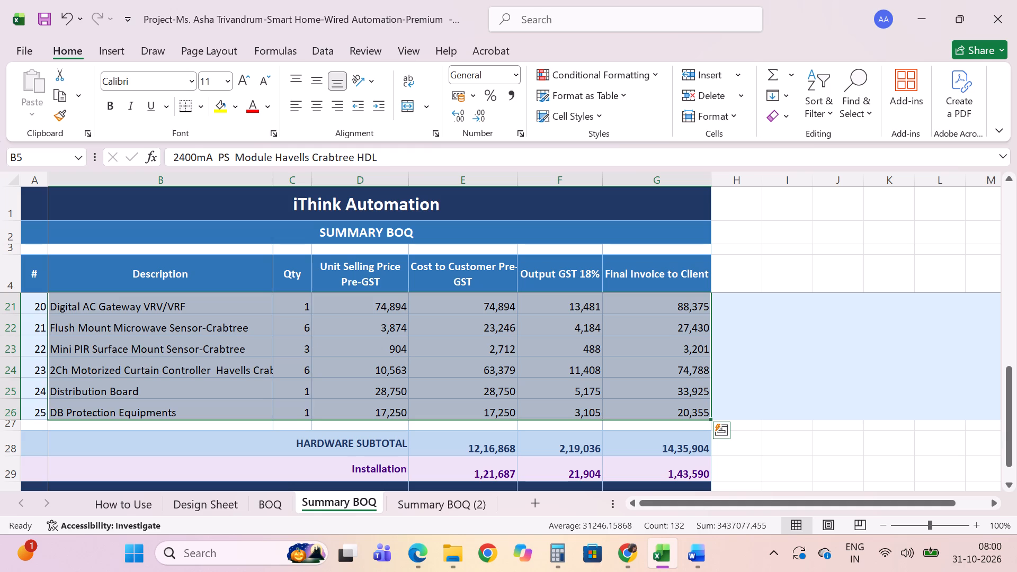
{"action": "left_click_drag", "start_coordinate": [513, 448], "coordinate": [648, 483]}
{"action": "key", "text": "ctrl+c"}
{"action": "scroll", "coordinate": [648, 483], "scroll_direction": "down", "scroll_amount": 1}
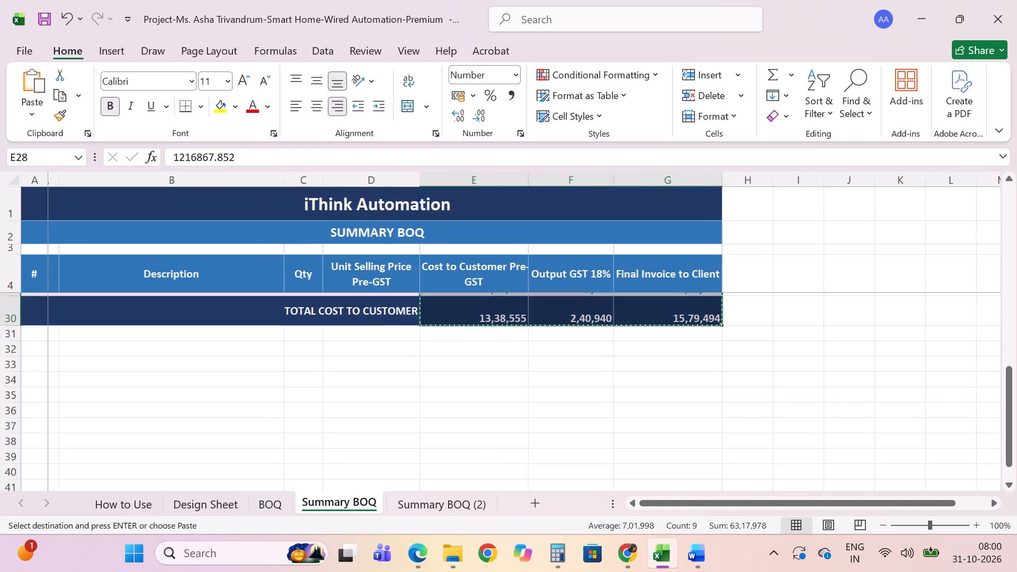
{"action": "scroll", "coordinate": [648, 483], "scroll_direction": "down", "scroll_amount": 1}
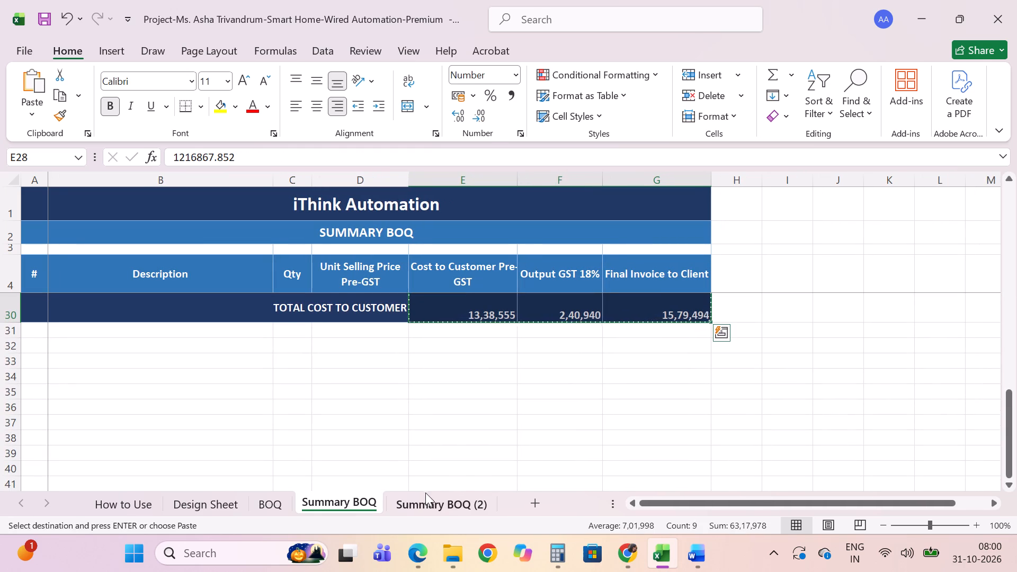
{"action": "left_click", "coordinate": [426, 497]}
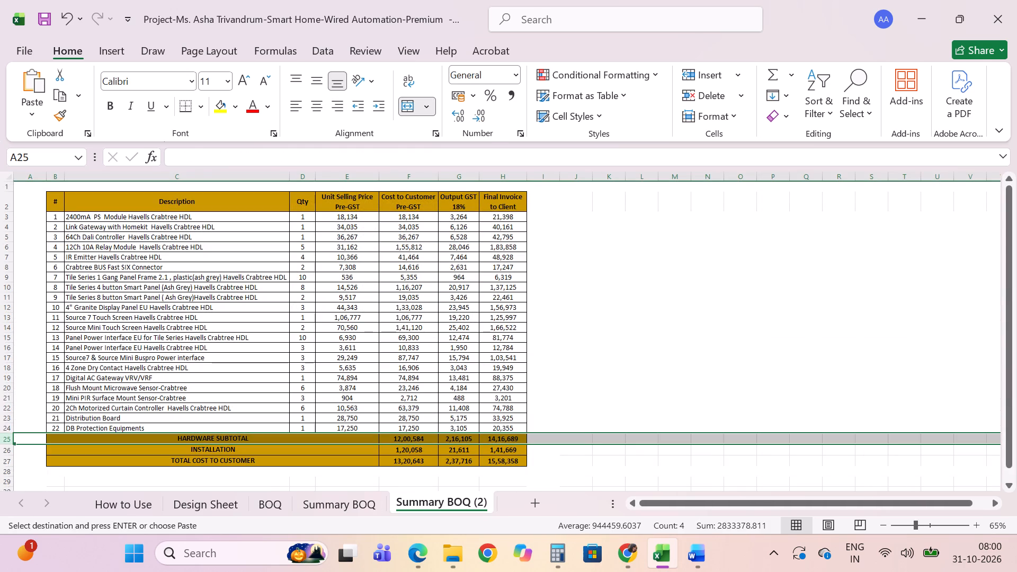
{"action": "left_click", "coordinate": [401, 435]}
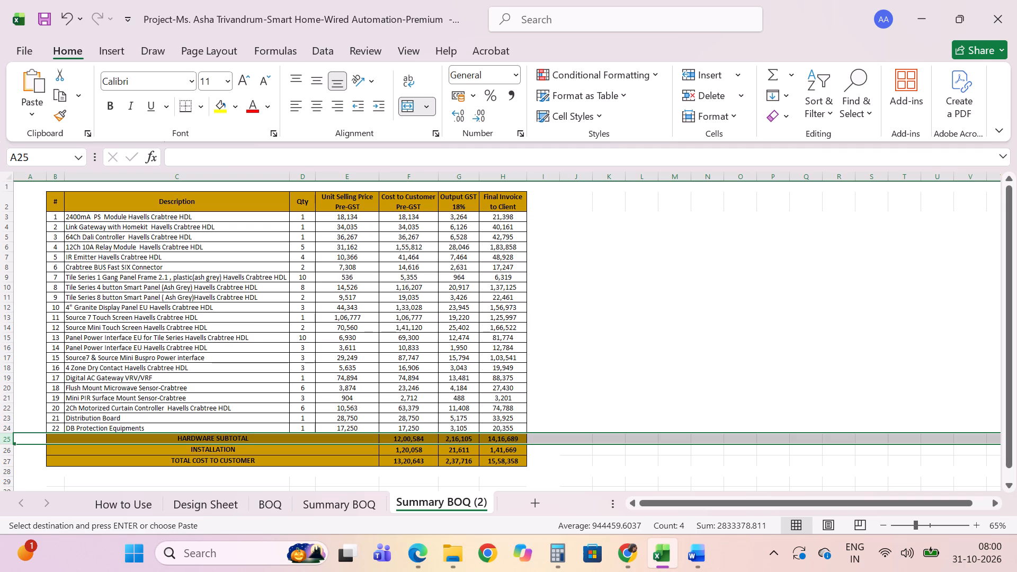
{"action": "left_click", "coordinate": [401, 437]}
{"action": "key", "text": "ctrl+v"}
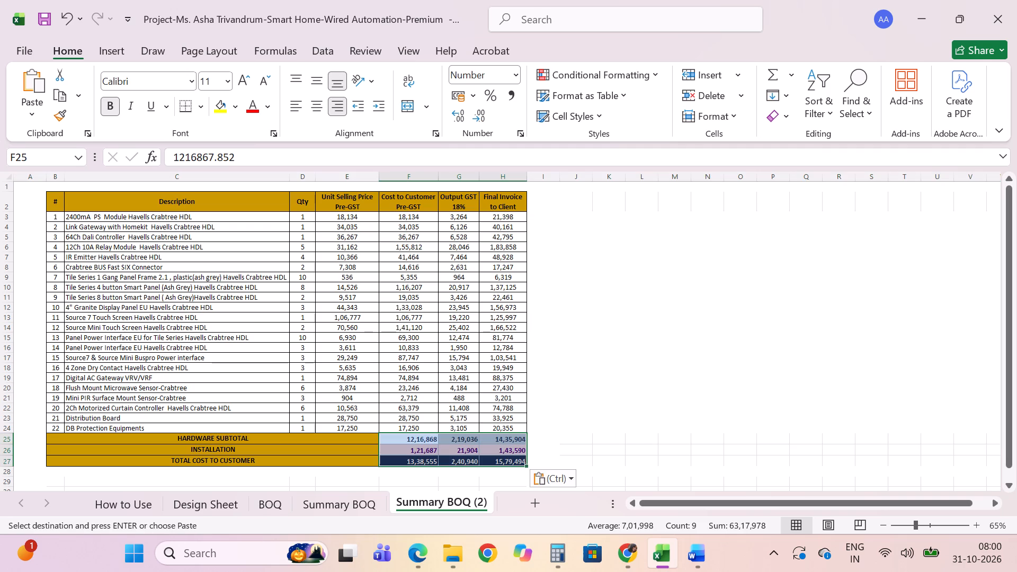
{"action": "left_click", "coordinate": [556, 477]}
{"action": "left_click_drag", "start_coordinate": [556, 477], "coordinate": [540, 408]}
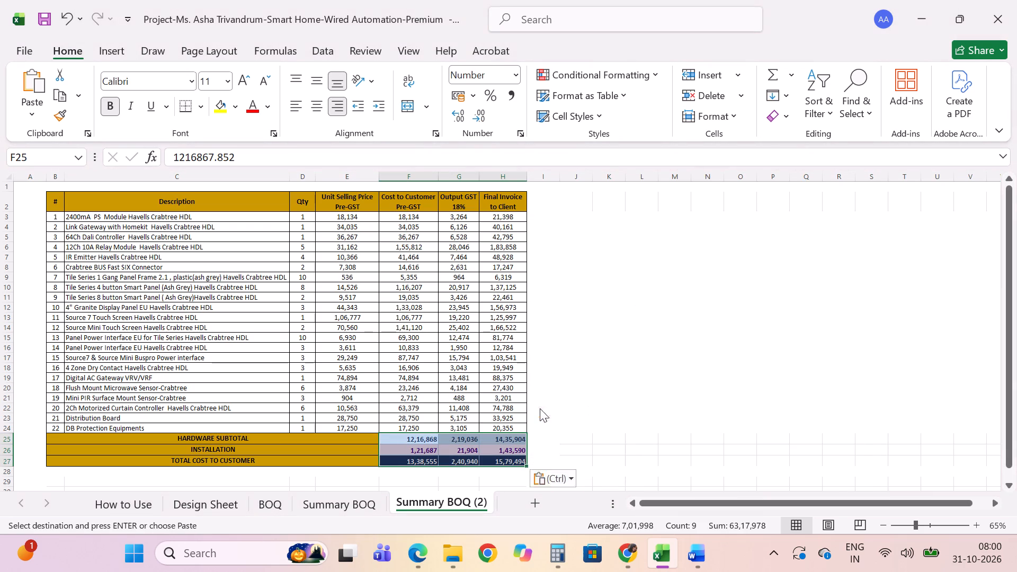
{"action": "left_click", "coordinate": [540, 408]}
Capture a screen snip of the whole Summary BOQ (2) table, from the header row through TOTAL COST TO CUSTOMER.
{"action": "left_click", "coordinate": [786, 426]}
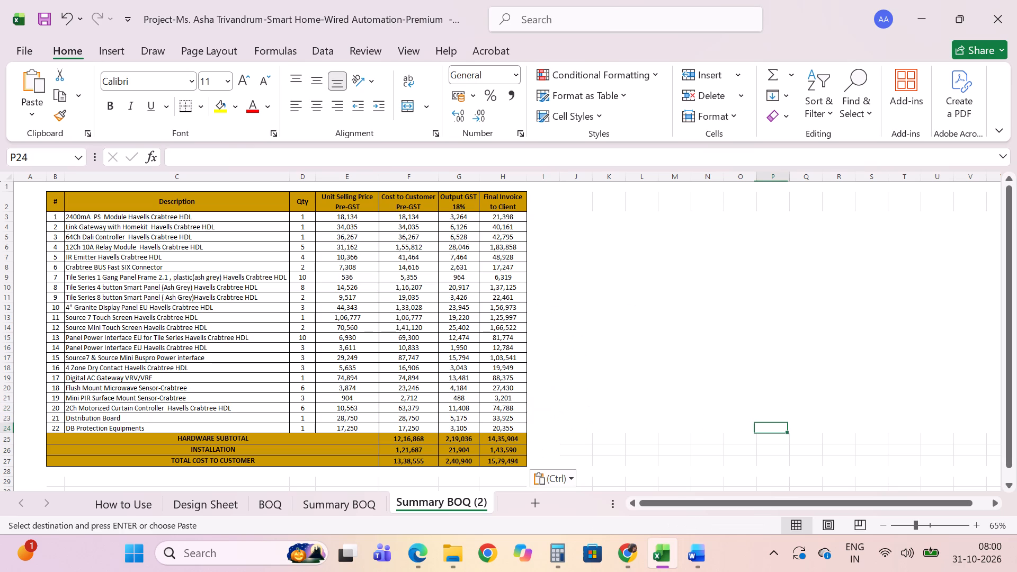
{"action": "key", "text": "ctrl+c"}
{"action": "key", "text": "ctrl+v"}
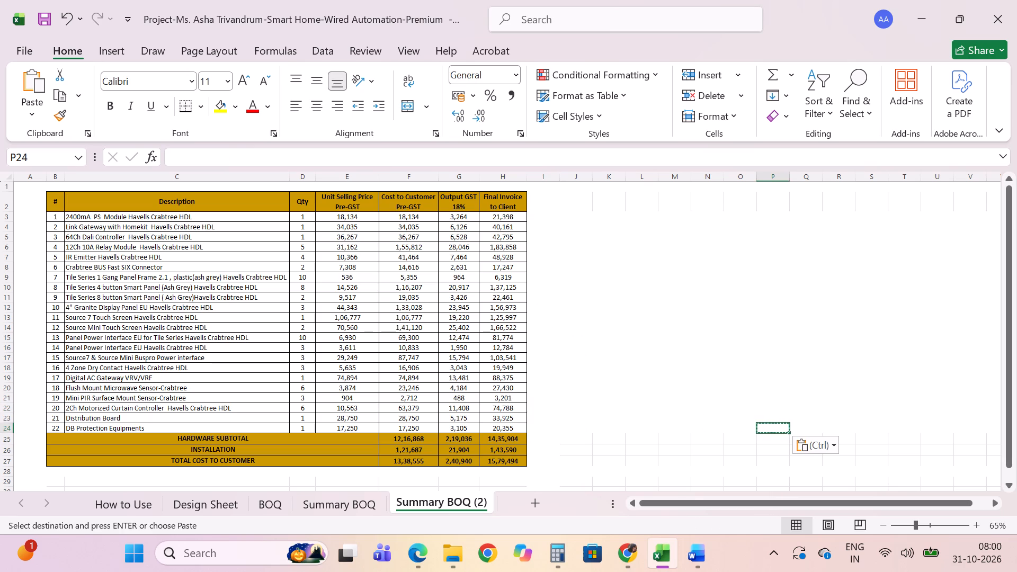
{"action": "key", "text": "Print"}
{"action": "left_click_drag", "start_coordinate": [530, 187], "coordinate": [40, 472]}
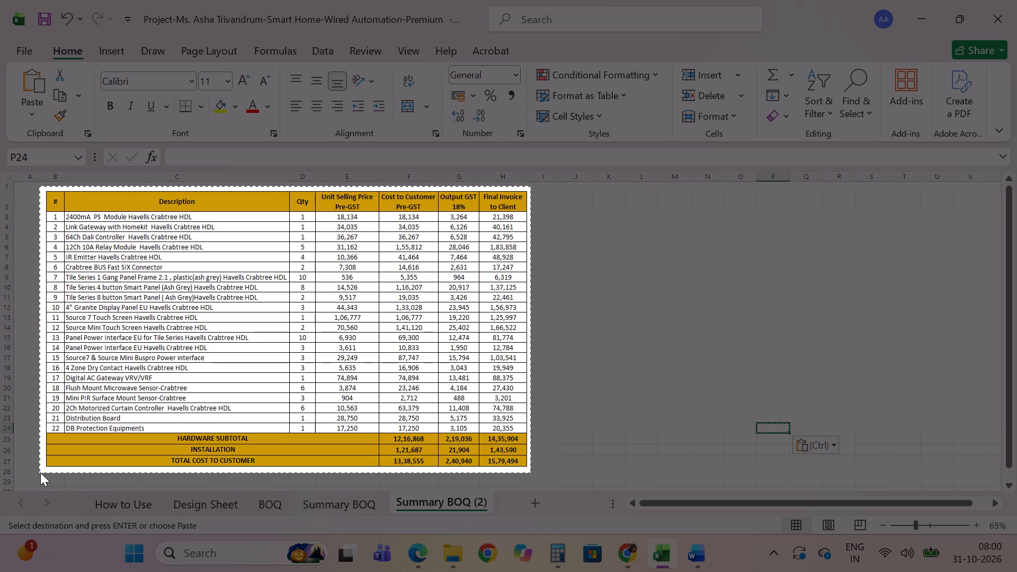
{"action": "left_click_drag", "start_coordinate": [40, 472], "coordinate": [43, 468]}
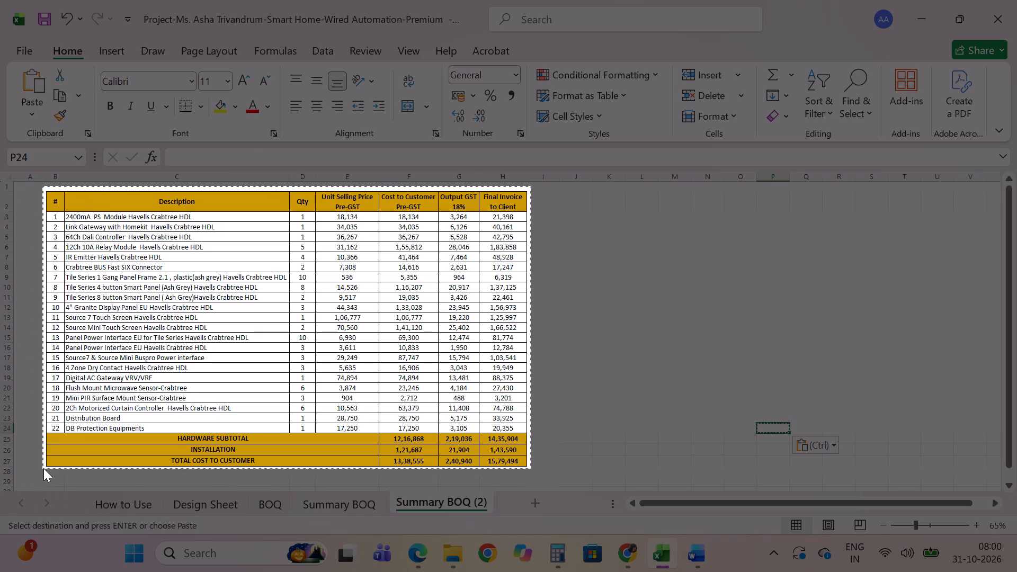
{"action": "left_click_drag", "start_coordinate": [43, 468], "coordinate": [42, 469]}
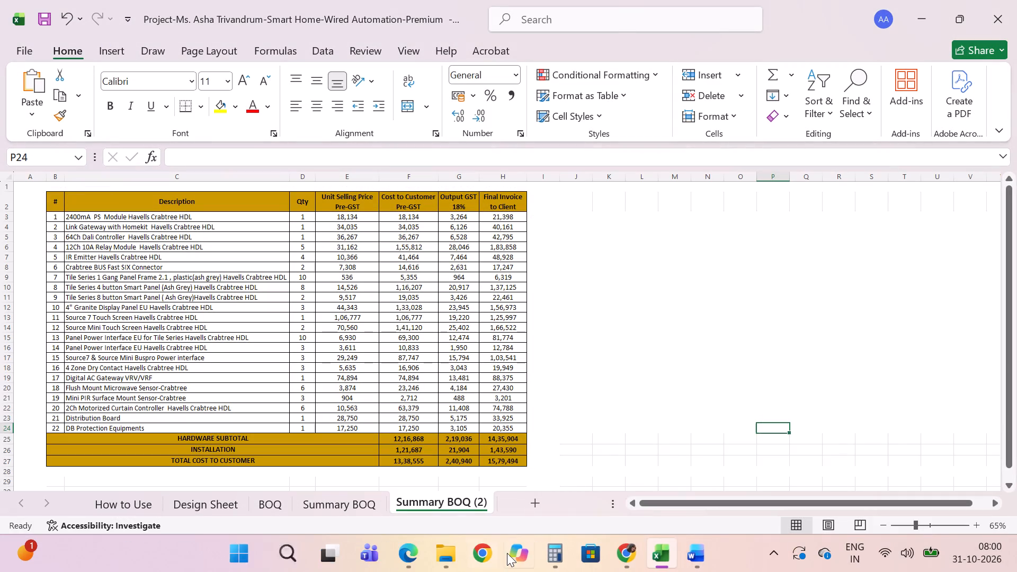
Switch to the Premium Wired Automation proposal in Word and enable editing.
{"action": "left_click", "coordinate": [698, 551]}
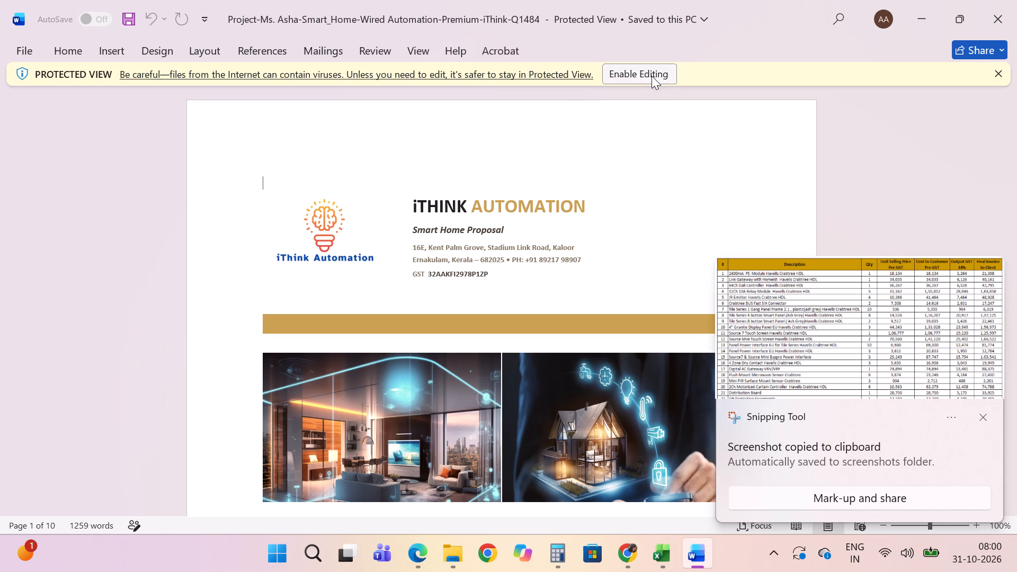
{"action": "left_click", "coordinate": [653, 75]}
Set the Wired Automation - Havells Crabtree HDL amount in the Quotation Summary table to 1579494.
{"action": "scroll", "coordinate": [692, 278], "scroll_direction": "down", "scroll_amount": 6}
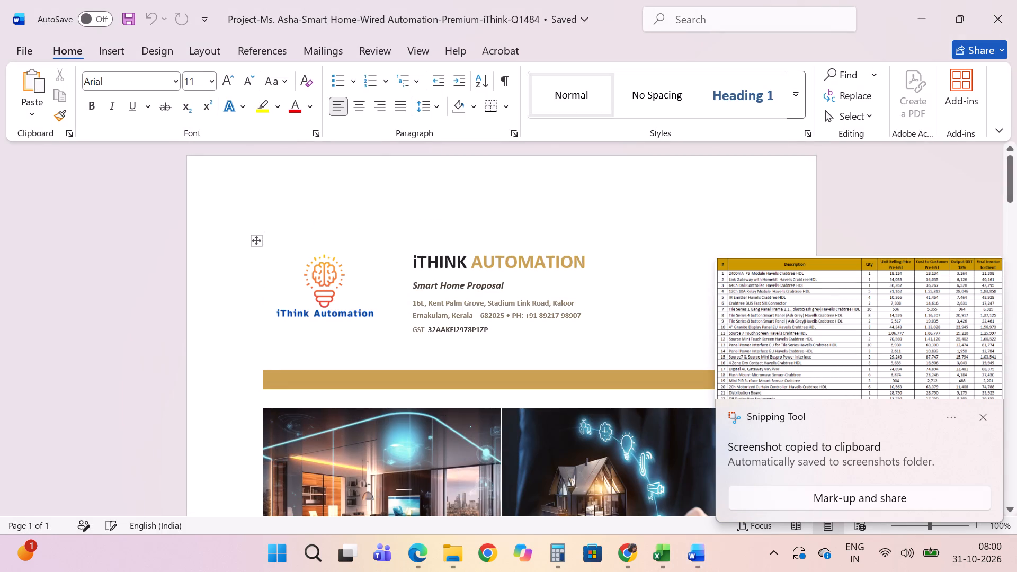
{"action": "scroll", "coordinate": [692, 278], "scroll_direction": "down", "scroll_amount": 19}
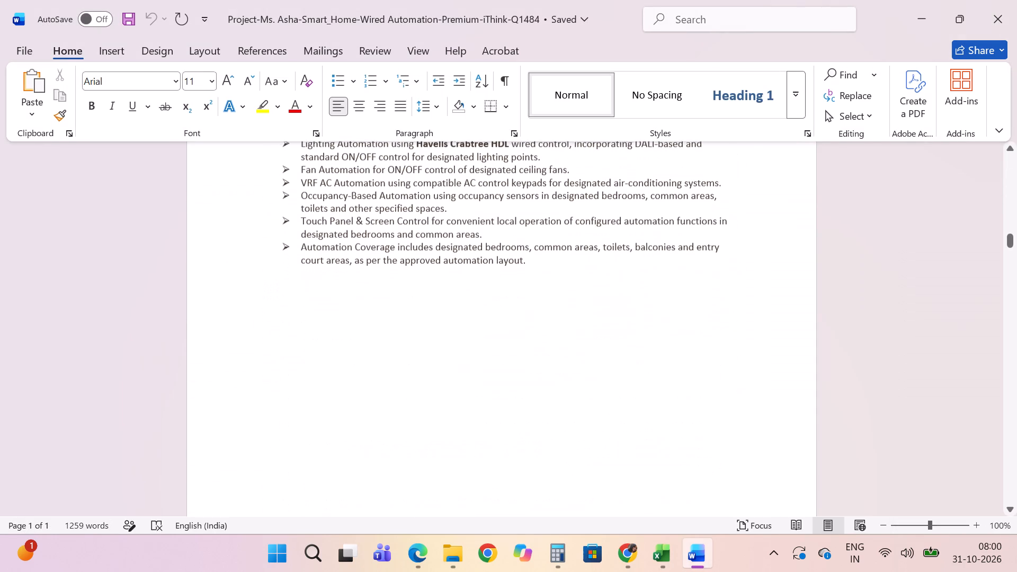
{"action": "scroll", "coordinate": [692, 278], "scroll_direction": "down", "scroll_amount": 1}
{"action": "right_click", "coordinate": [692, 278]}
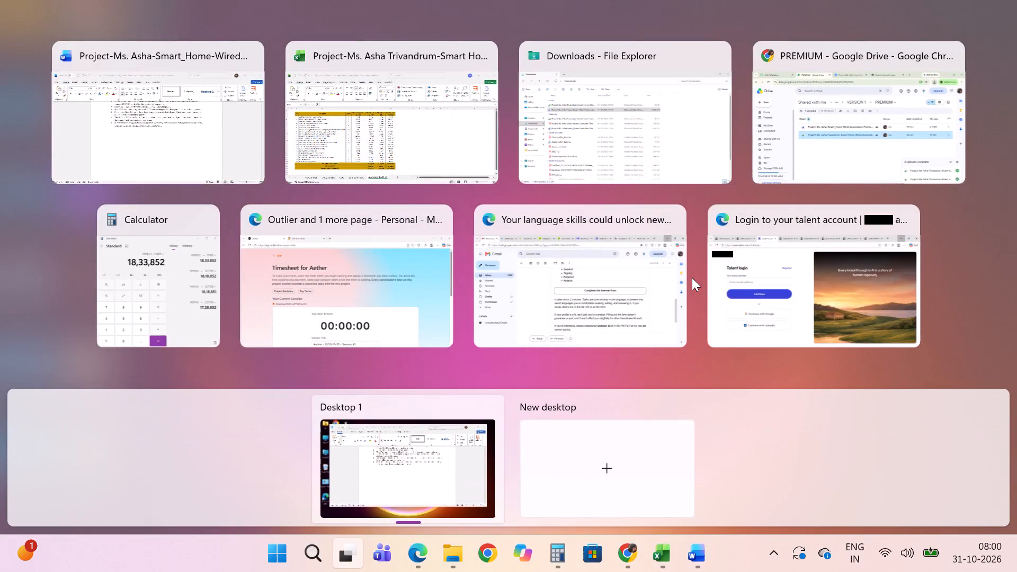
{"action": "left_click", "coordinate": [454, 127]}
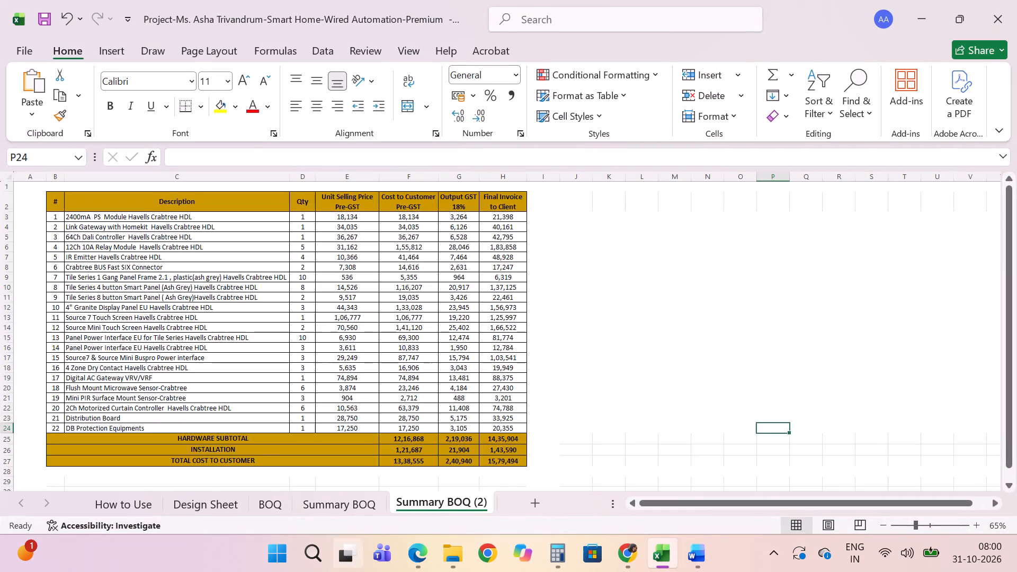
{"action": "scroll", "coordinate": [623, 401], "scroll_direction": "down", "scroll_amount": 2}
{"action": "left_click", "coordinate": [701, 567]}
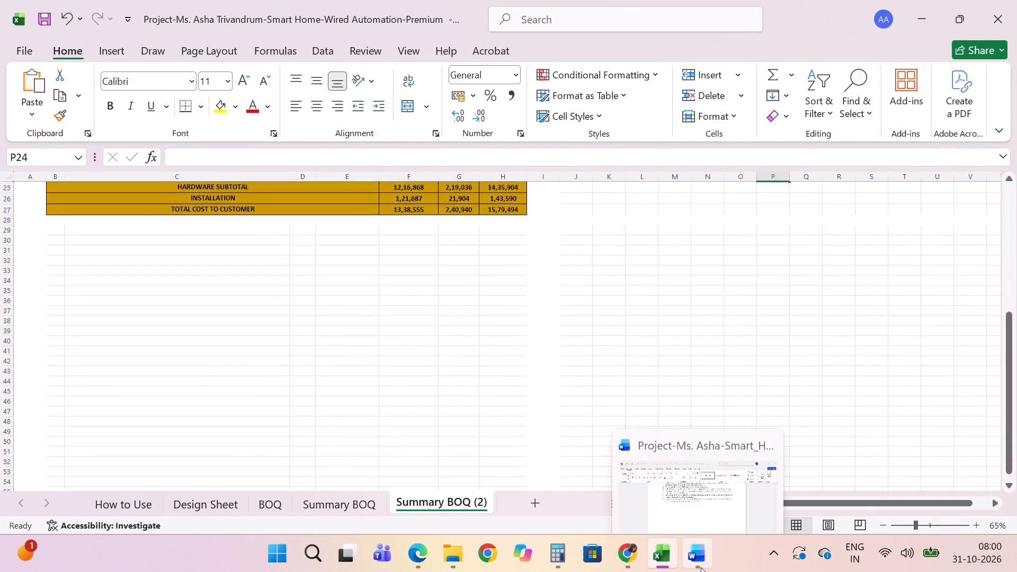
{"action": "scroll", "coordinate": [637, 413], "scroll_direction": "down", "scroll_amount": 6}
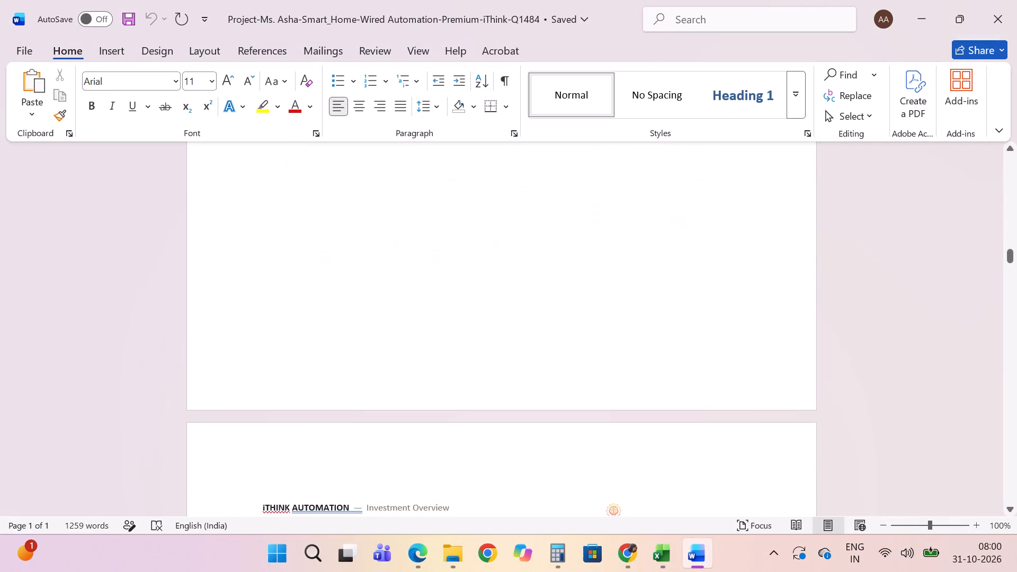
{"action": "scroll", "coordinate": [637, 413], "scroll_direction": "down", "scroll_amount": 4}
{"action": "scroll", "coordinate": [637, 413], "scroll_direction": "up", "scroll_amount": 1}
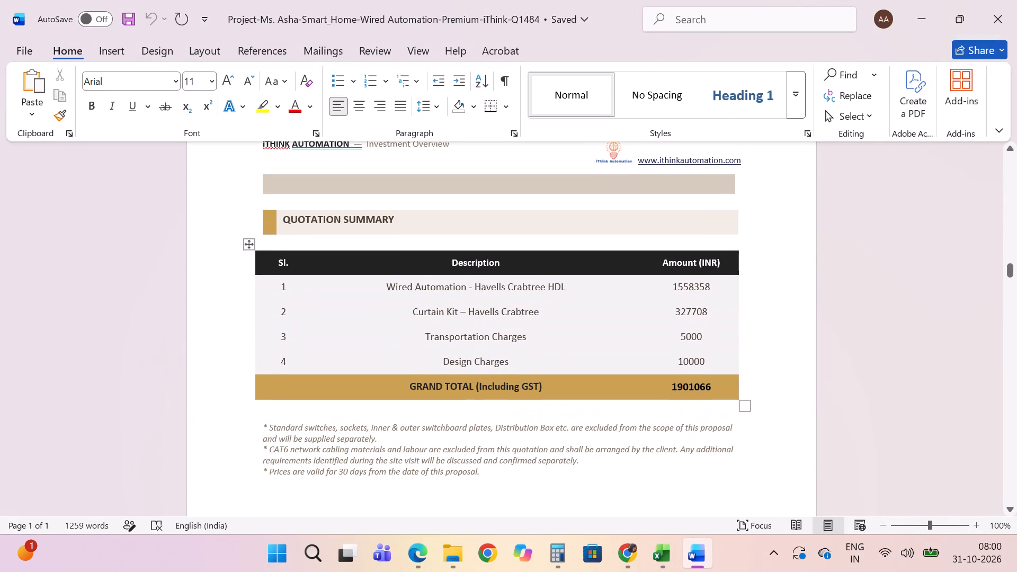
{"action": "left_click", "coordinate": [726, 288]}
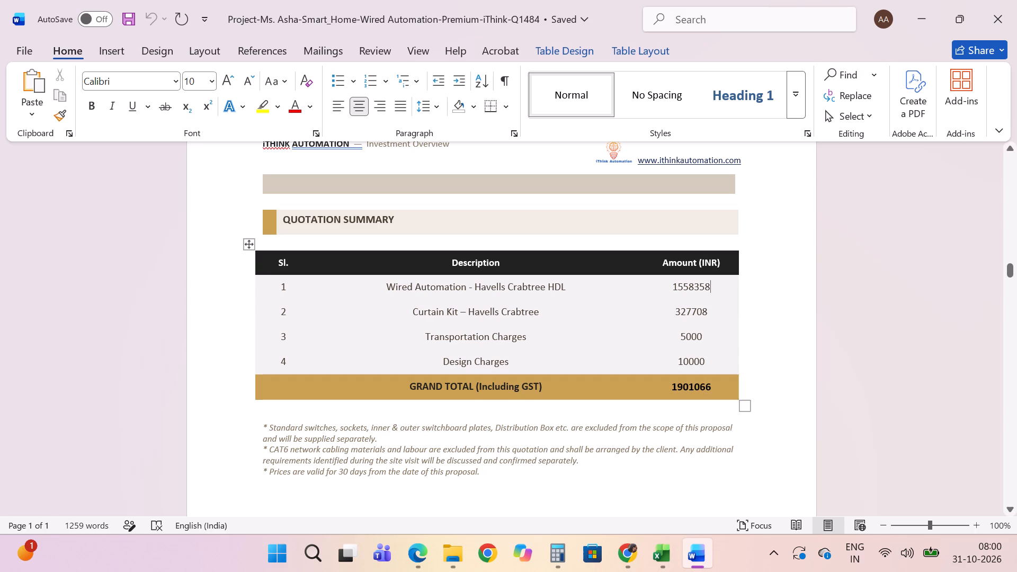
{"action": "key", "text": "BackSpace"}
{"action": "key", "text": "BackSpace"}
{"action": "key", "text": "BackSpace"}
{"action": "key", "text": "BackSpace"}
{"action": "key", "text": "BackSpace"}
{"action": "key", "text": "BackSpace"}
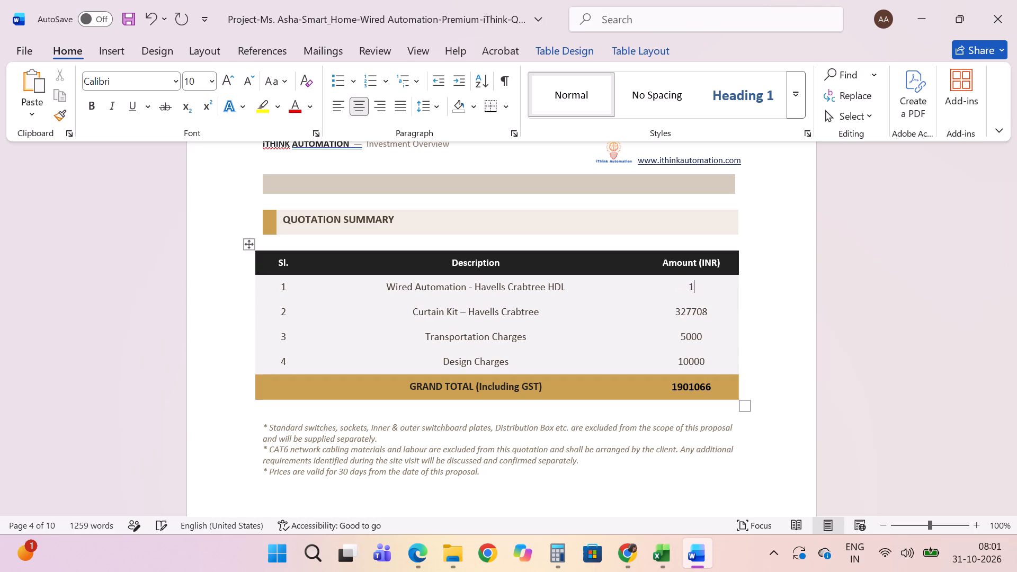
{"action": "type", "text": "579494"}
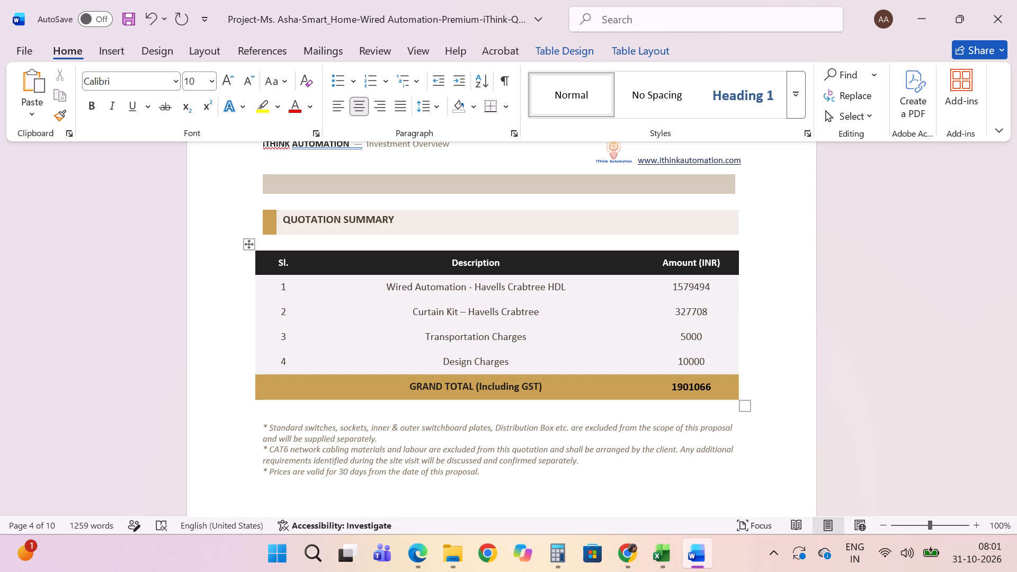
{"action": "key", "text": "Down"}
Replace the BOQ table image under the WIRED AUTOMATION — HAVELLS CRABTREE HDL heading with the newly captured snip.
{"action": "scroll", "coordinate": [579, 316], "scroll_direction": "down", "scroll_amount": 3}
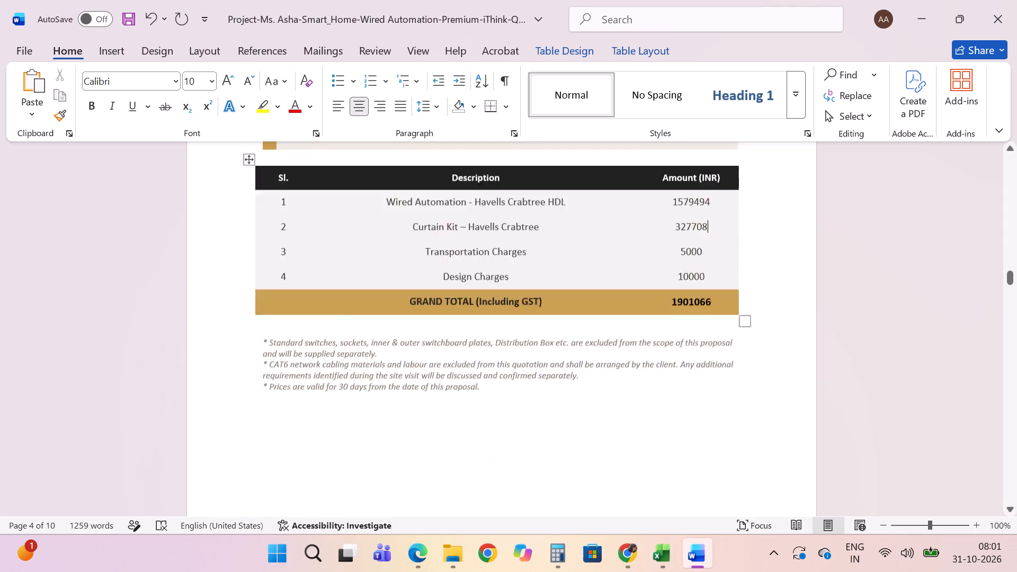
{"action": "scroll", "coordinate": [579, 316], "scroll_direction": "down", "scroll_amount": 7}
{"action": "left_click", "coordinate": [579, 316]}
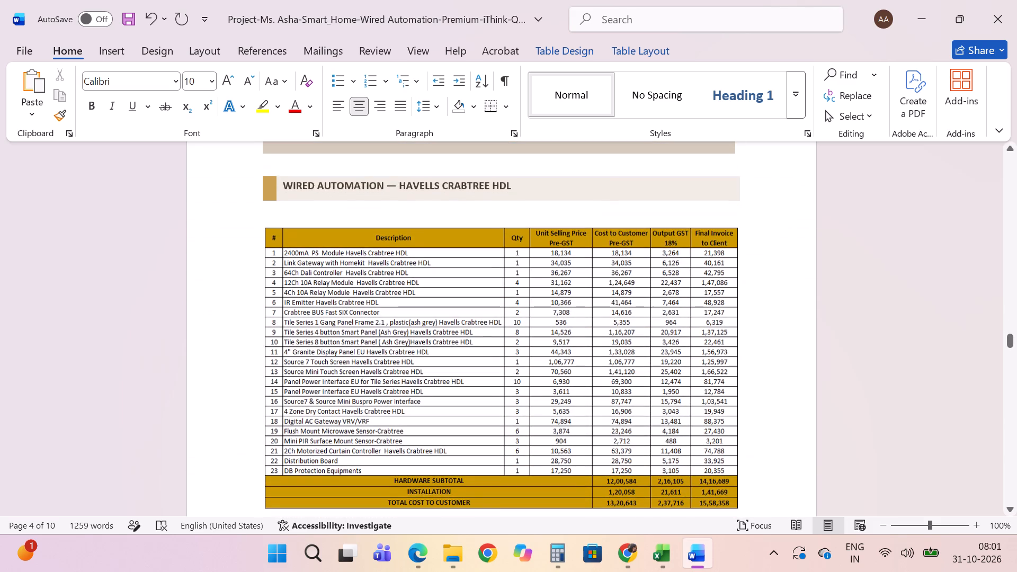
{"action": "key", "text": "Delete"}
{"action": "key", "text": "ctrl+v"}
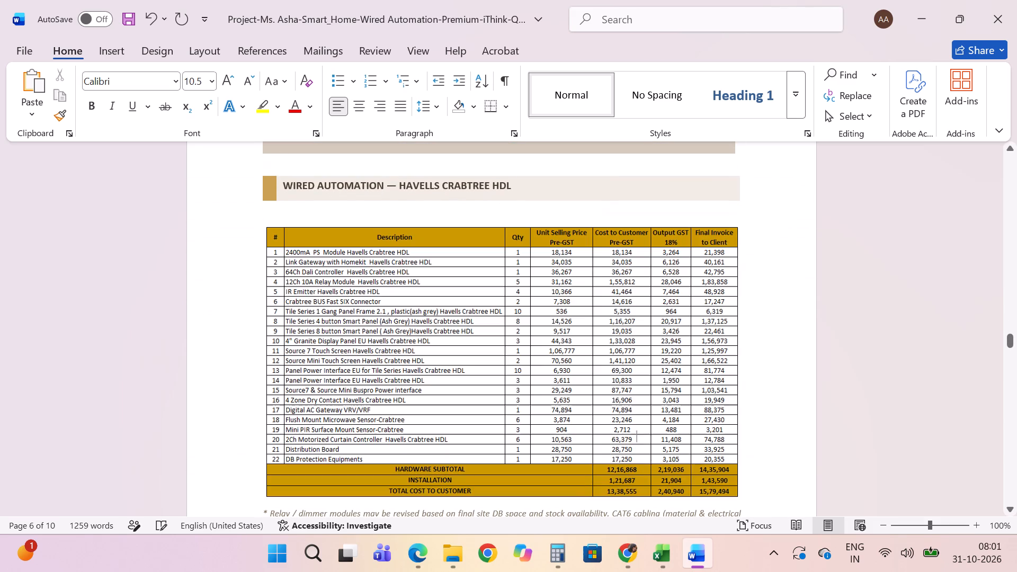
Return to the Quotation Summary and, in Calculator, add 1579494 and 327709 towards the new grand total.
{"action": "scroll", "coordinate": [579, 316], "scroll_direction": "right", "scroll_amount": 5}
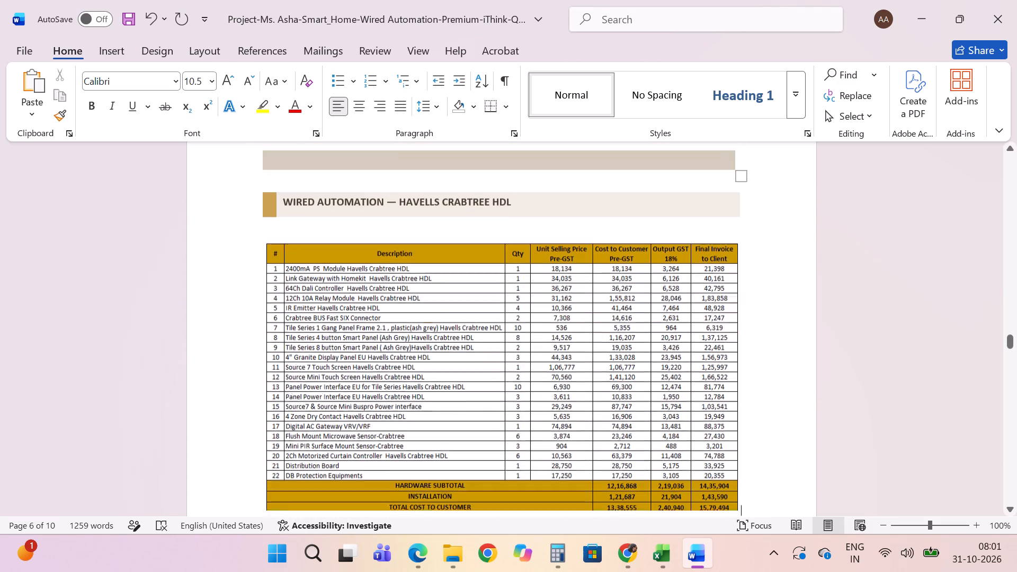
{"action": "scroll", "coordinate": [579, 316], "scroll_direction": "right", "scroll_amount": 1}
{"action": "scroll", "coordinate": [579, 316], "scroll_direction": "up", "scroll_amount": 9}
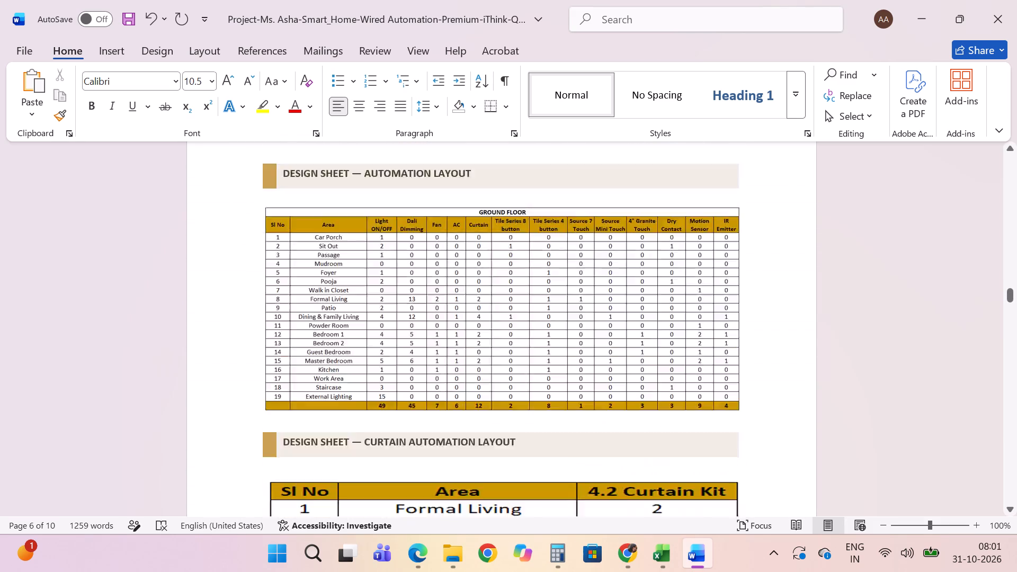
{"action": "scroll", "coordinate": [579, 316], "scroll_direction": "up", "scroll_amount": 1}
{"action": "scroll", "coordinate": [579, 316], "scroll_direction": "down", "scroll_amount": 4}
{"action": "scroll", "coordinate": [579, 316], "scroll_direction": "up", "scroll_amount": 5}
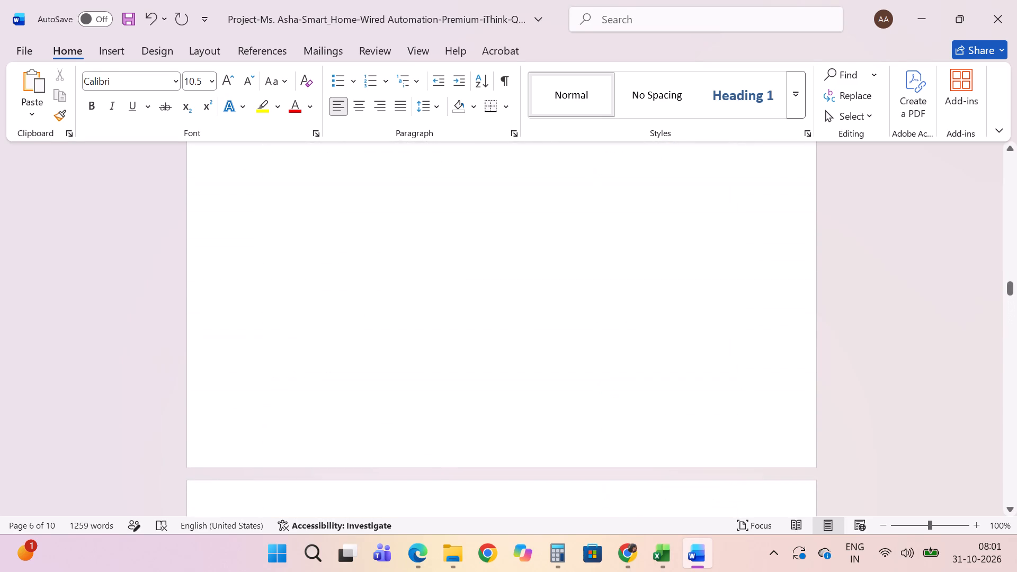
{"action": "scroll", "coordinate": [579, 316], "scroll_direction": "up", "scroll_amount": 4}
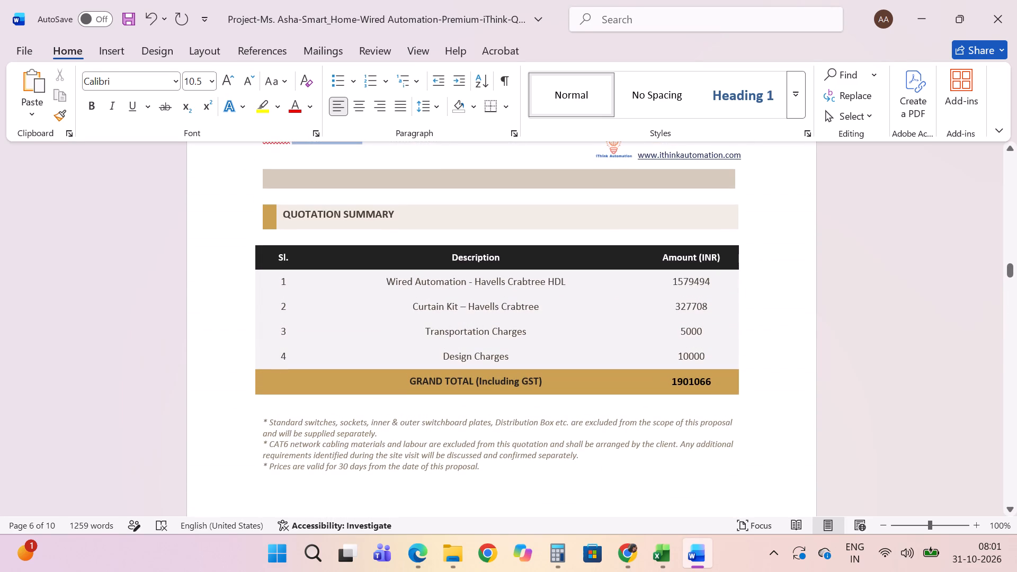
{"action": "left_click", "coordinate": [549, 561]}
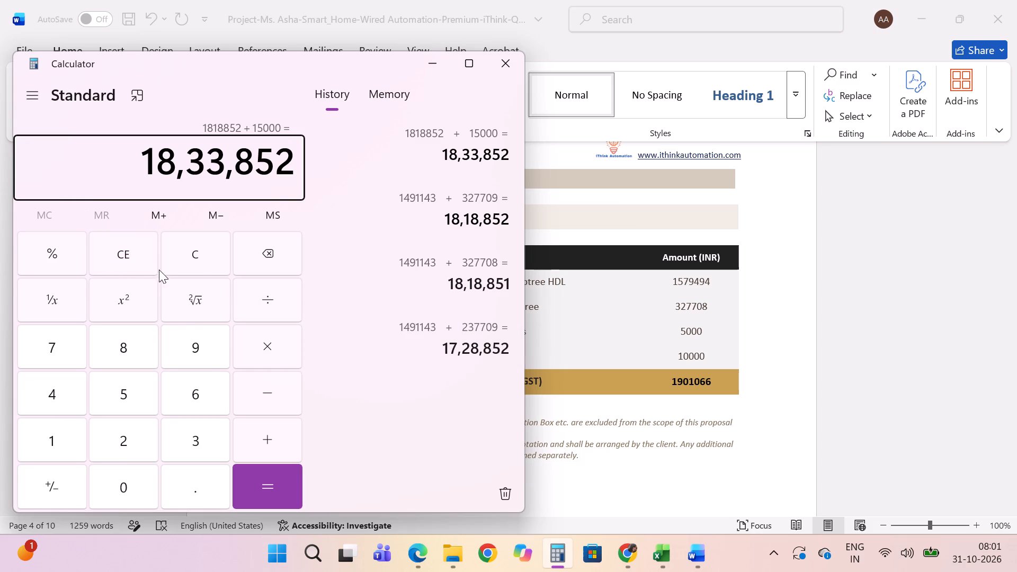
{"action": "left_click", "coordinate": [146, 265]}
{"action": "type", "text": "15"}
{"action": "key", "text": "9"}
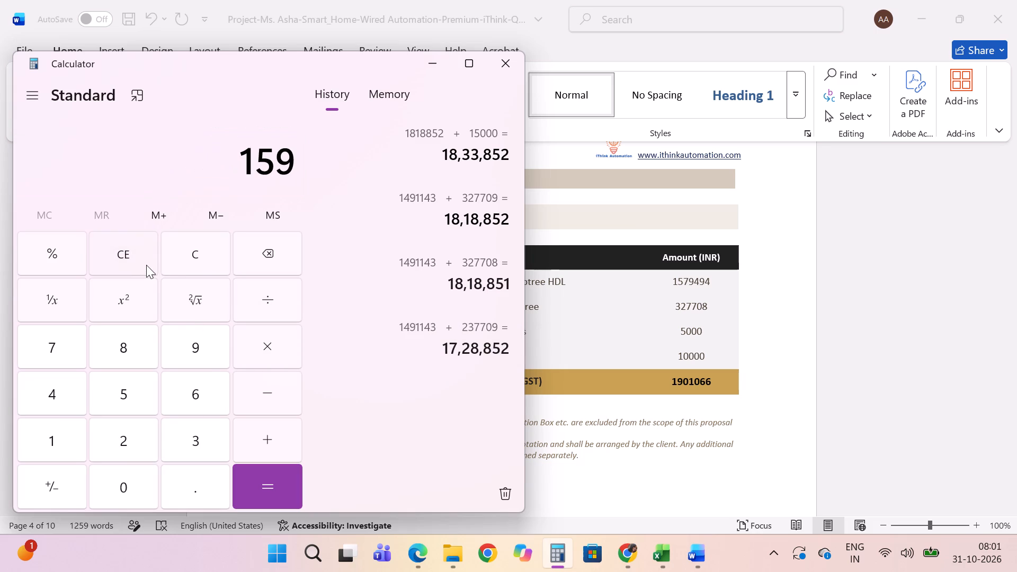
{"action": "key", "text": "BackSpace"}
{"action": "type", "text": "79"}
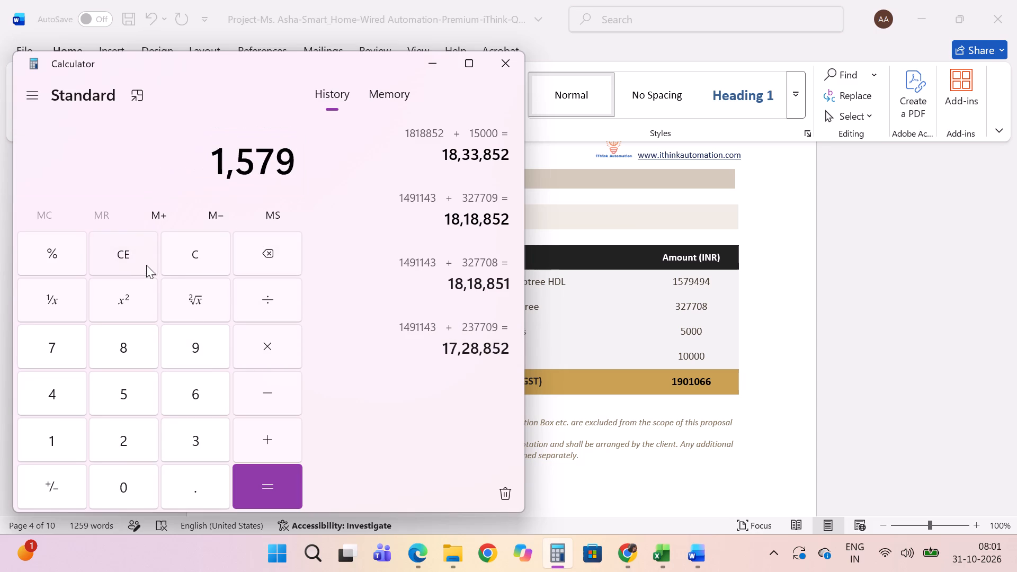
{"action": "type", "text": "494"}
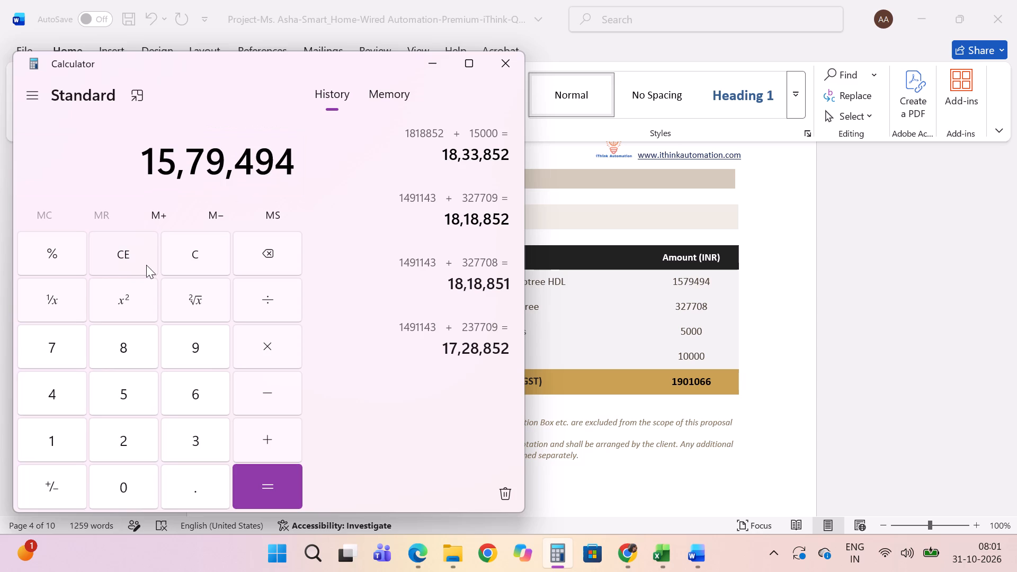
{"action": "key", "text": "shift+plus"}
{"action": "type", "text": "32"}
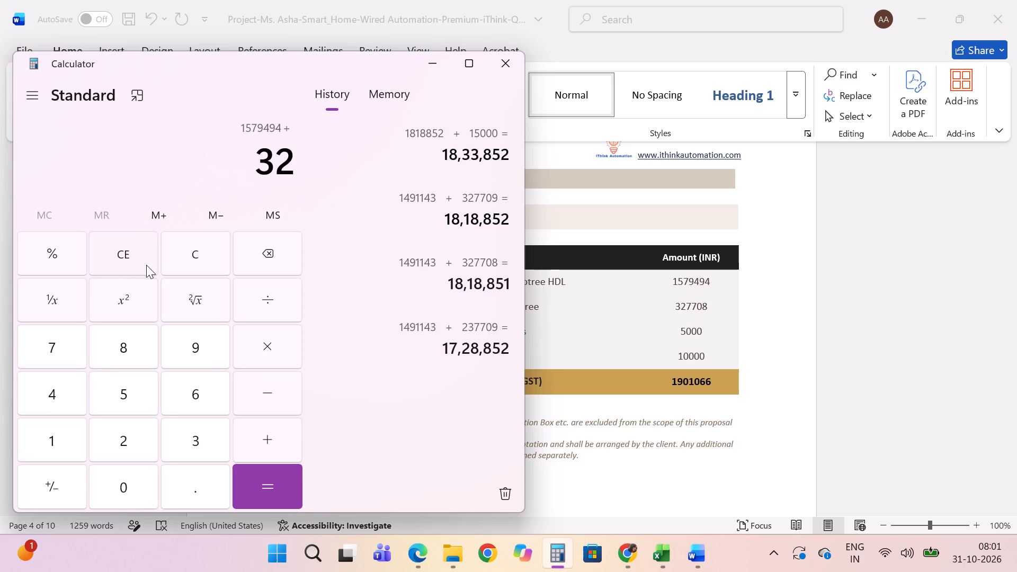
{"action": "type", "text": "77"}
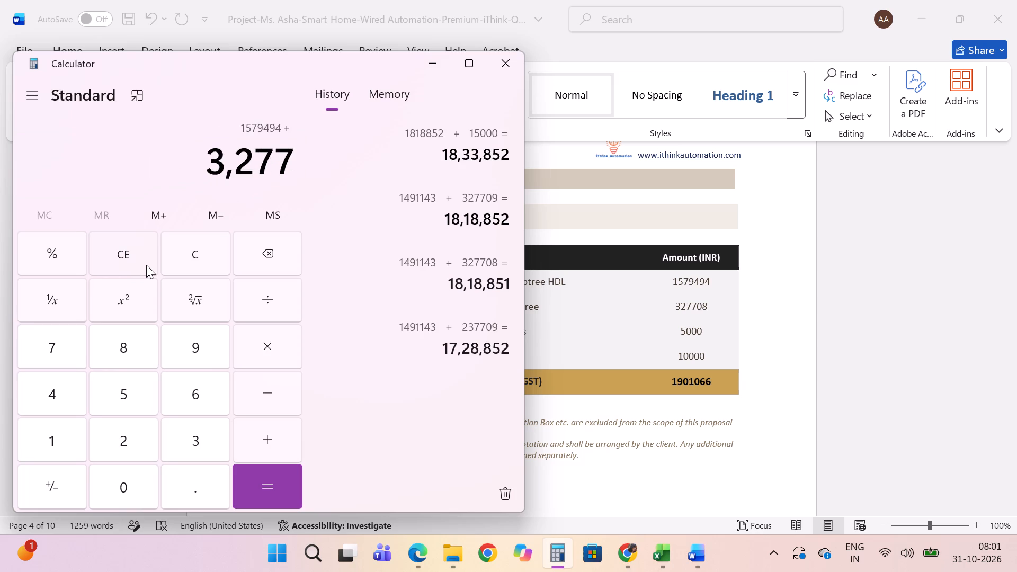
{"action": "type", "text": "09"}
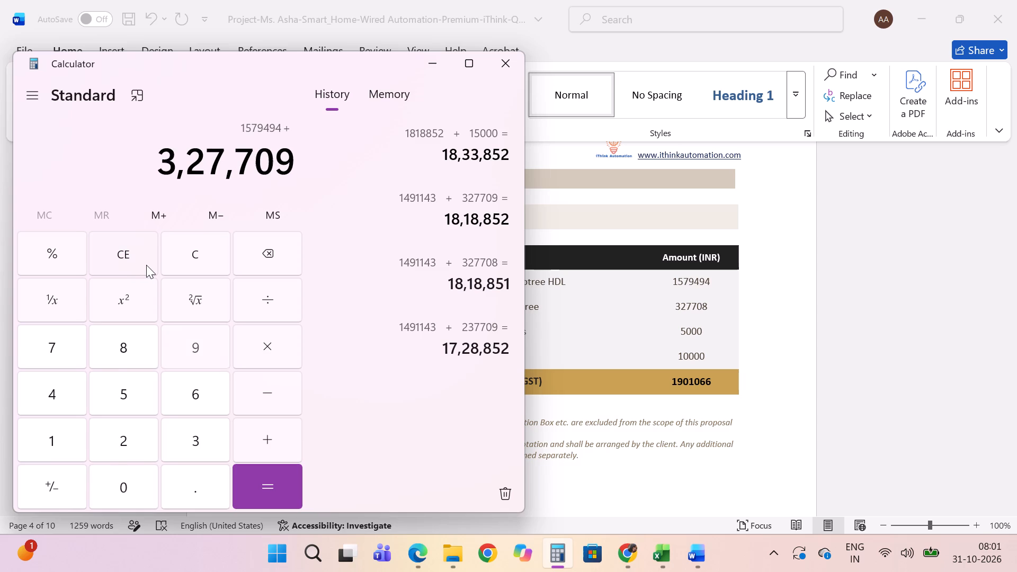
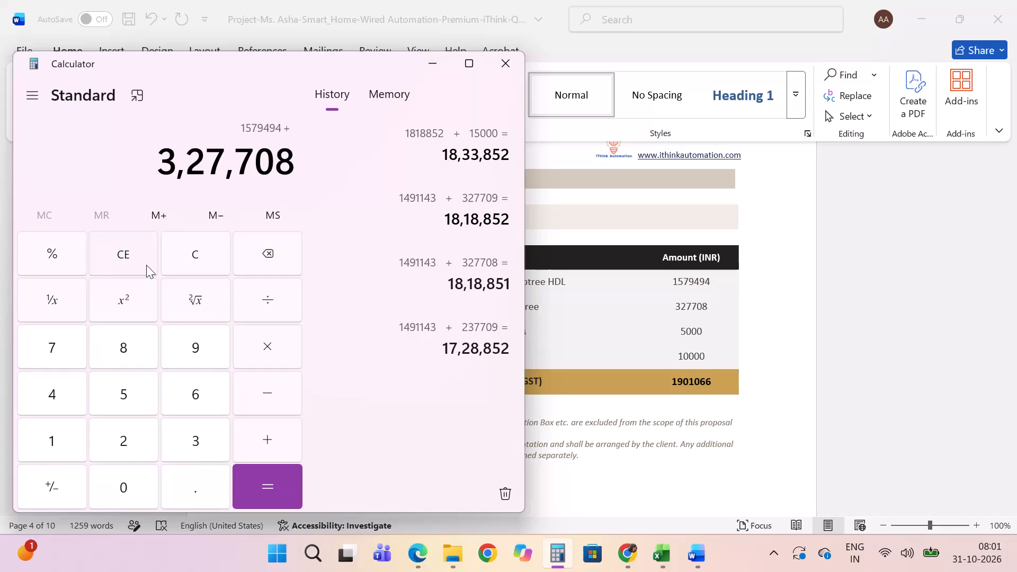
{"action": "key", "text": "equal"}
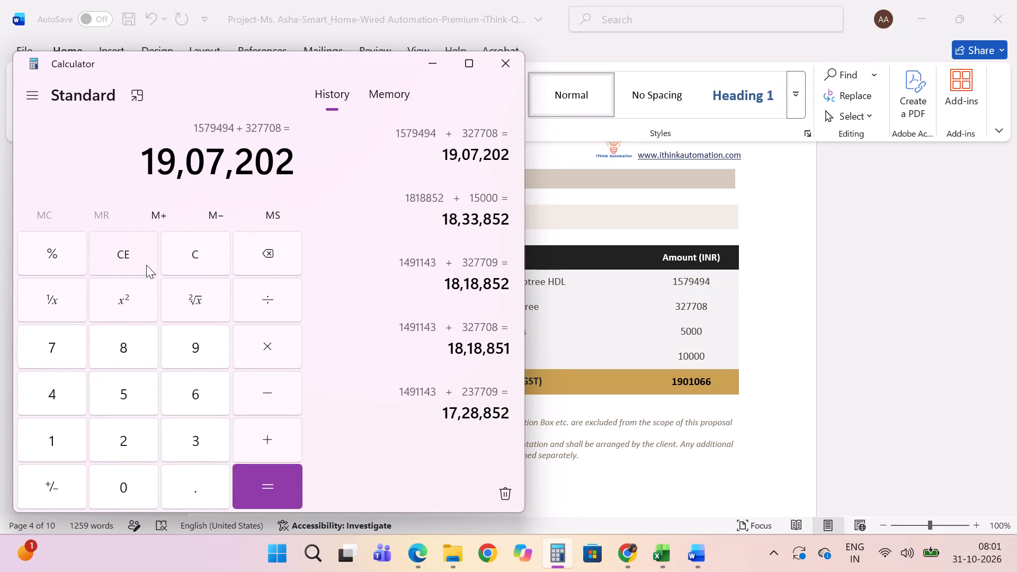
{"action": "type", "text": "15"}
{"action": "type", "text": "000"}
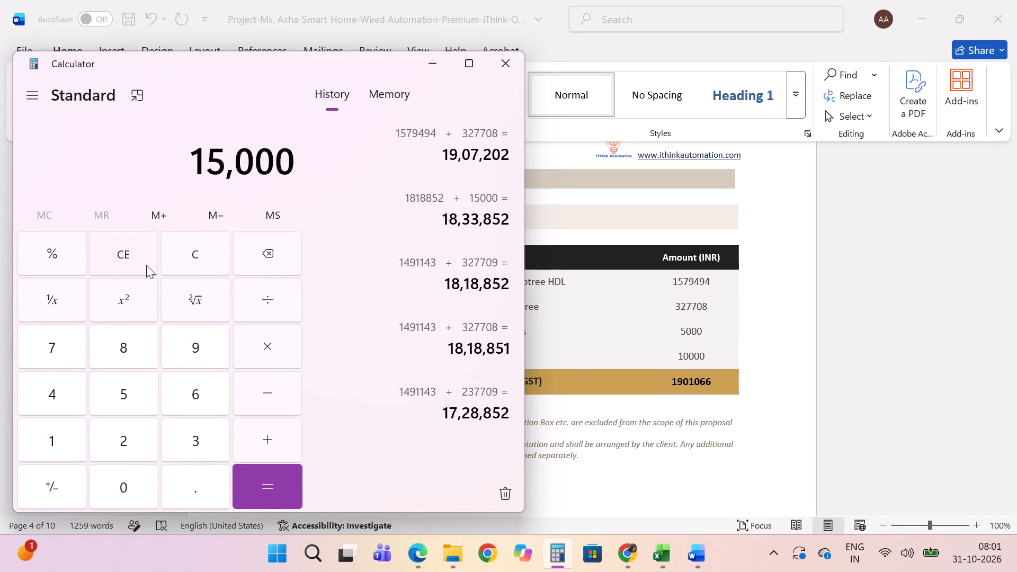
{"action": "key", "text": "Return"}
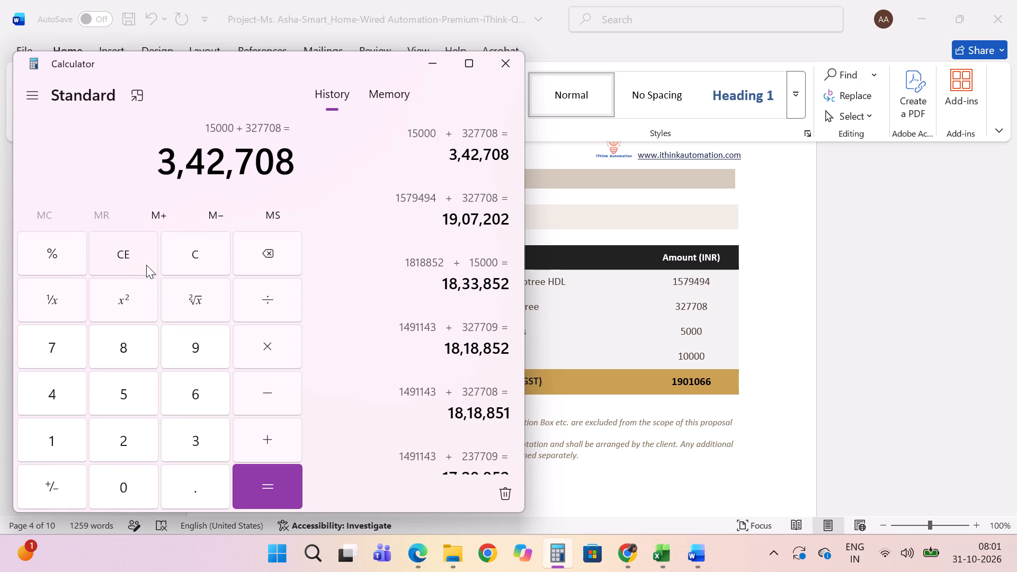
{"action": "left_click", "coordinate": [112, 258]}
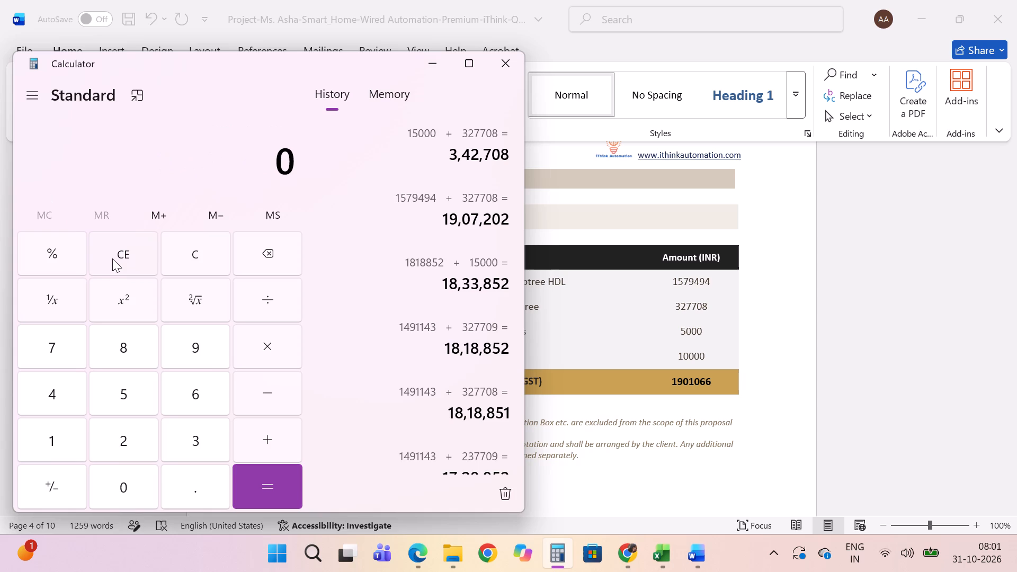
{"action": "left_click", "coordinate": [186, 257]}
In Calculator, add 1579494, 327708 and 15000 to work out the new grand total.
{"action": "key", "text": "1"}
{"action": "key", "text": "5"}
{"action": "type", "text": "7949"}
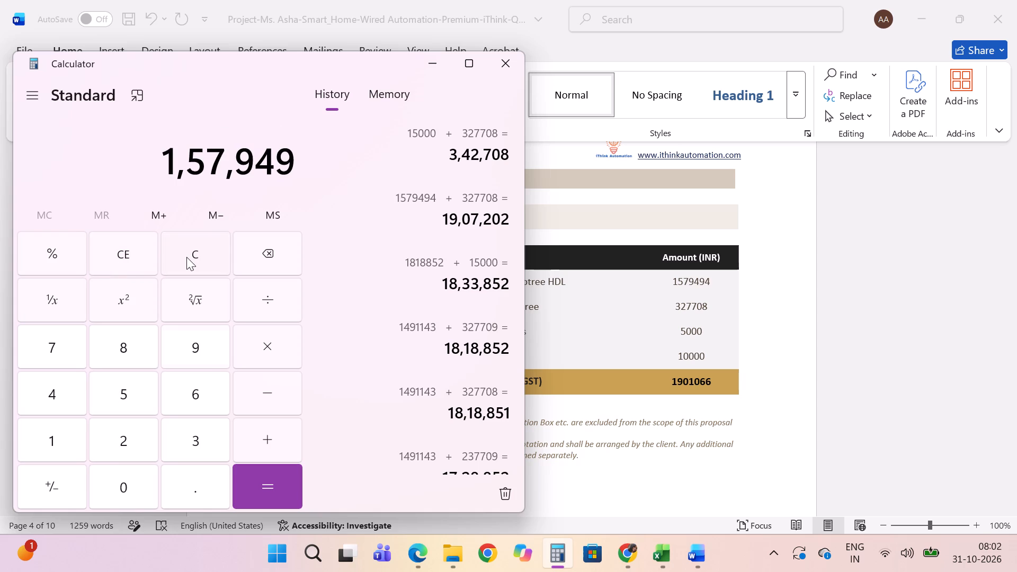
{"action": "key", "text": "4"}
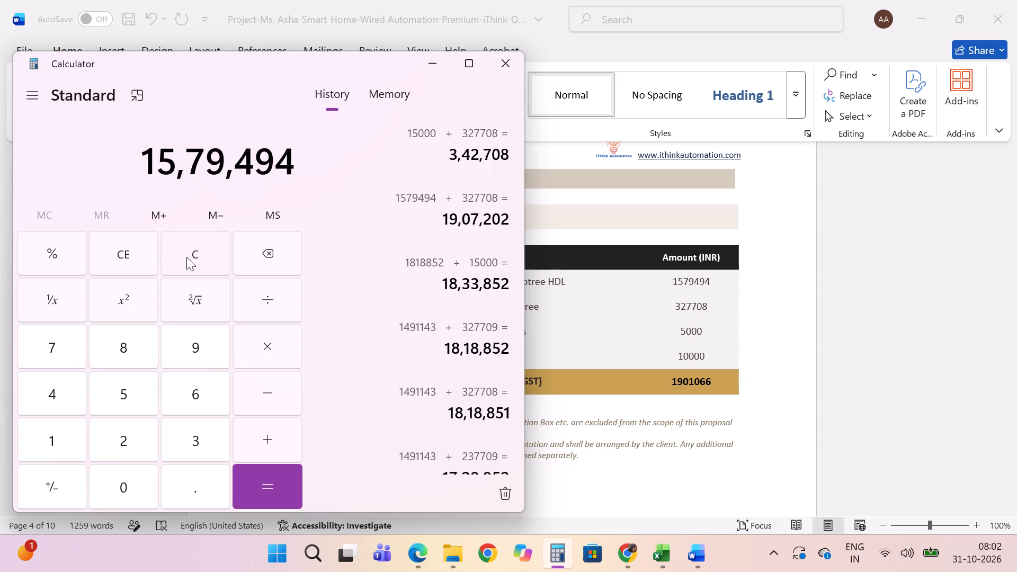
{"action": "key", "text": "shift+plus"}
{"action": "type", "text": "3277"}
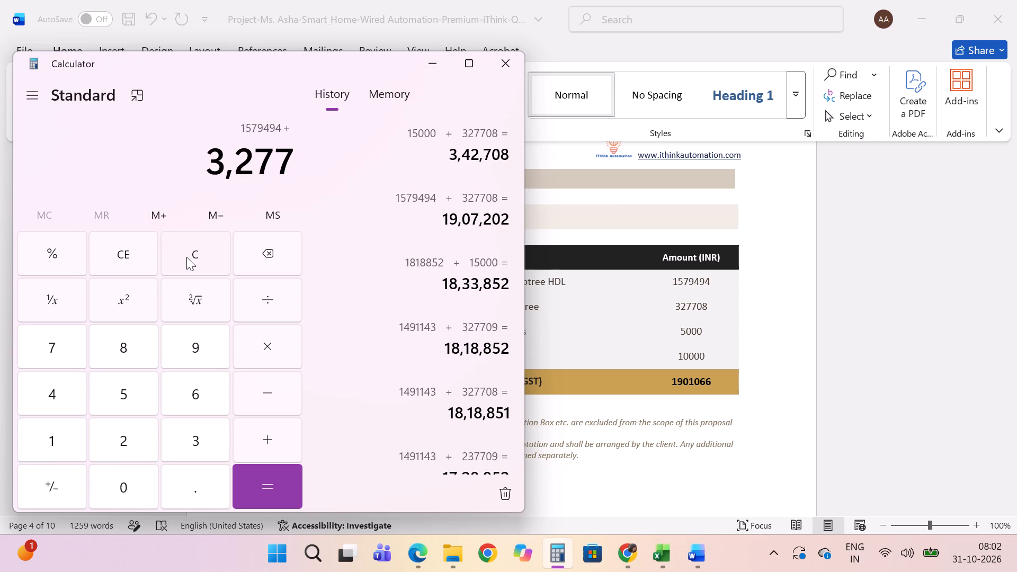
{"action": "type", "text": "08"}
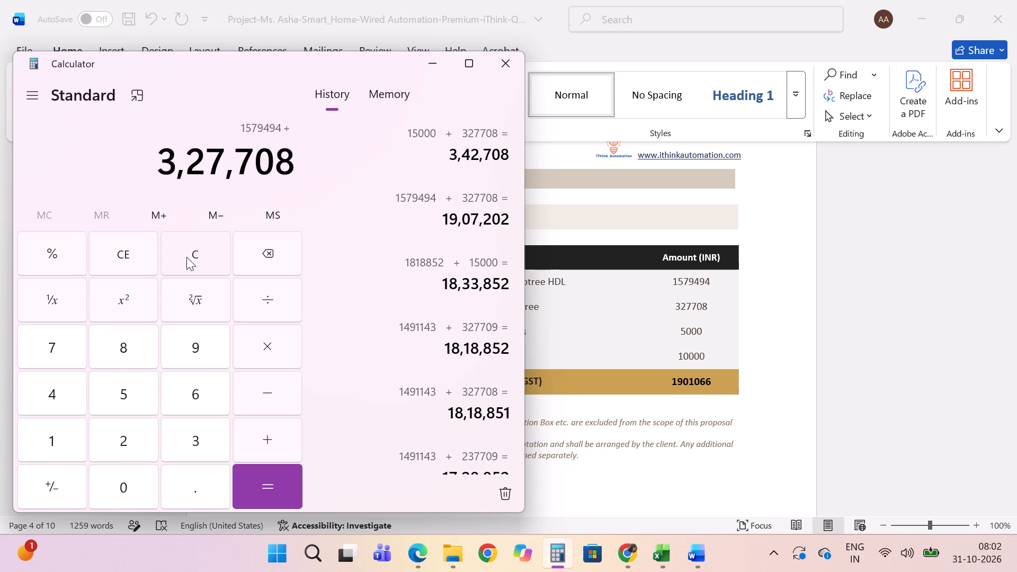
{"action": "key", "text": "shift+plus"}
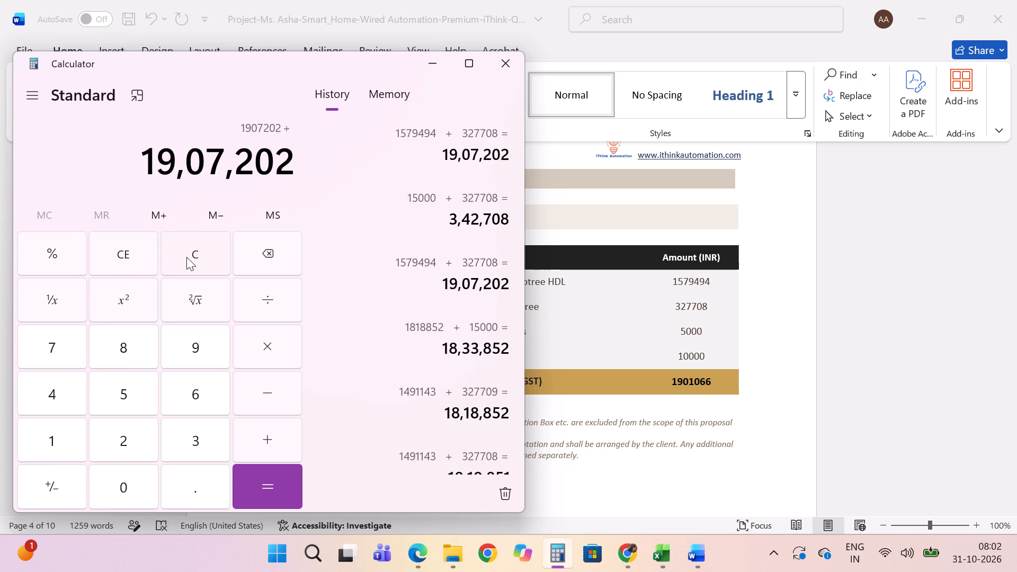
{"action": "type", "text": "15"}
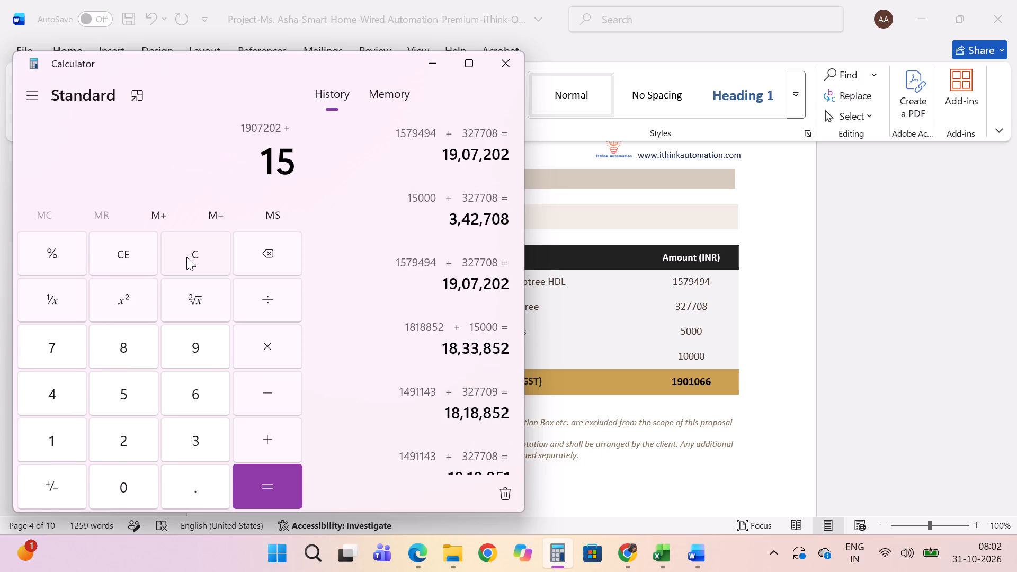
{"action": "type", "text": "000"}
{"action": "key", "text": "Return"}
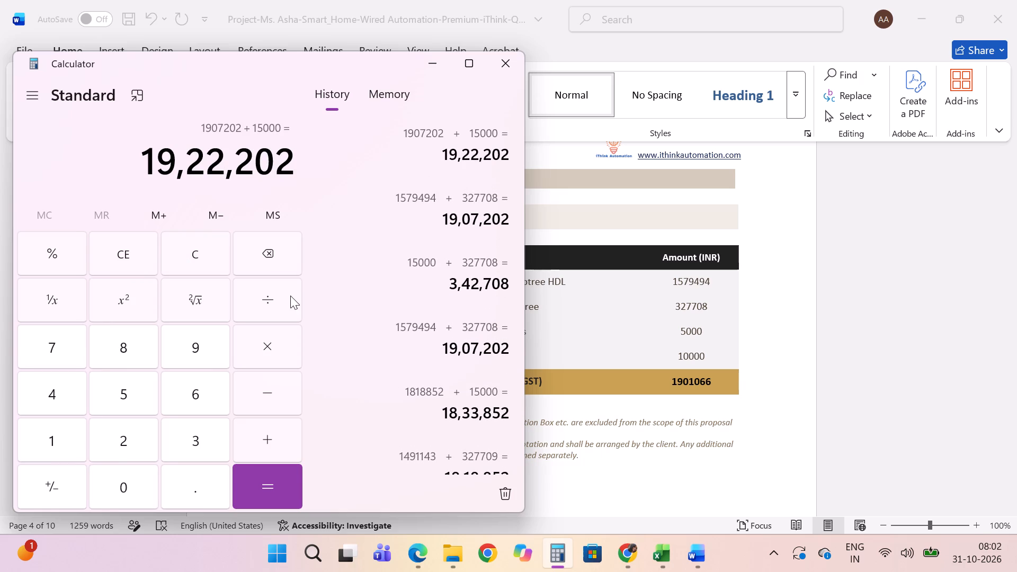
Set the GRAND TOTAL (Including GST) amount in the Word proposal's Quotation Summary table to 1922202.
{"action": "left_click", "coordinate": [716, 382]}
{"action": "left_click", "coordinate": [716, 382]}
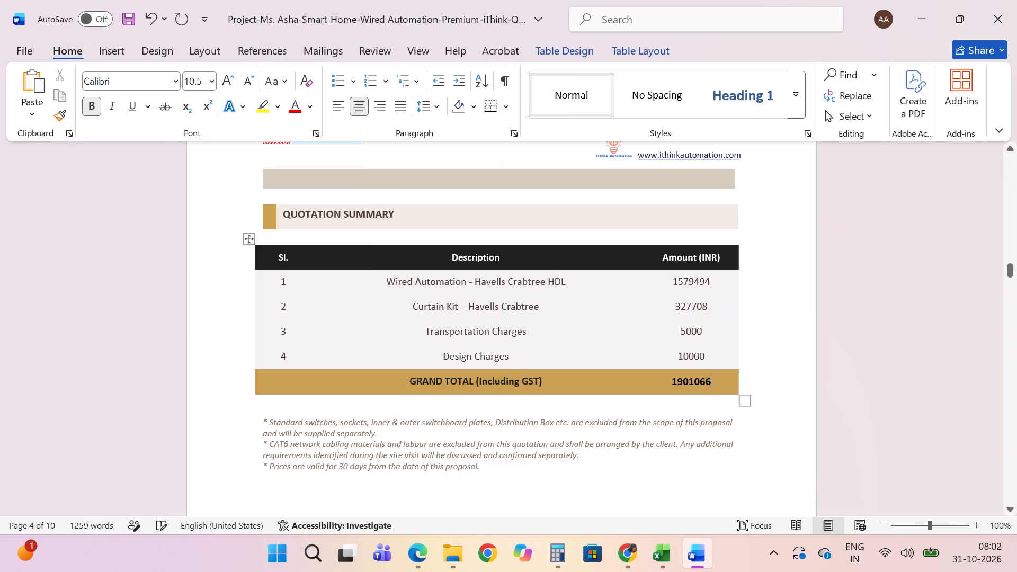
{"action": "key", "text": "BackSpace"}
{"action": "key", "text": "BackSpace"}
{"action": "key", "text": "BackSpace"}
{"action": "key", "text": "BackSpace"}
{"action": "key", "text": "BackSpace"}
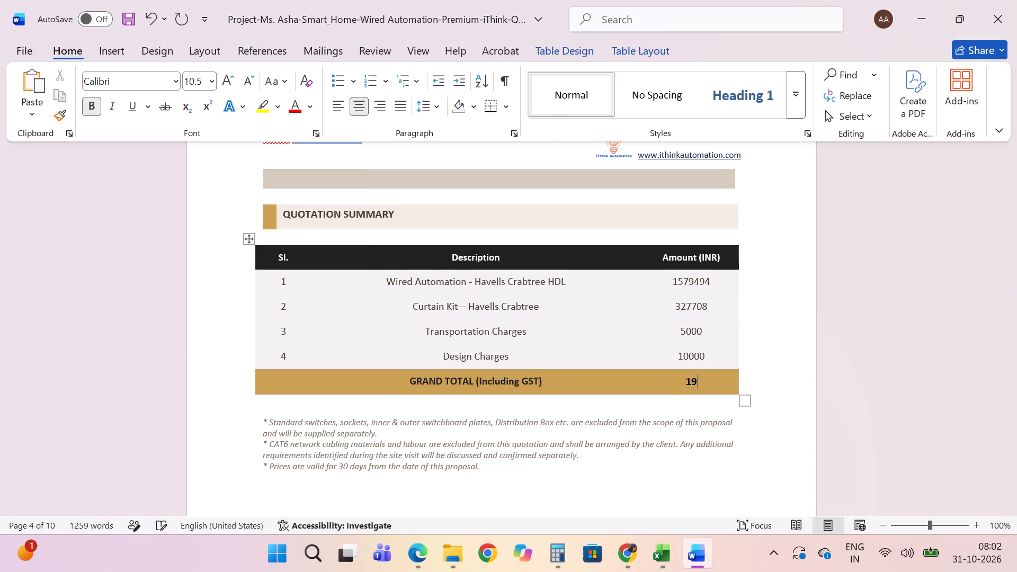
{"action": "type", "text": "22202"}
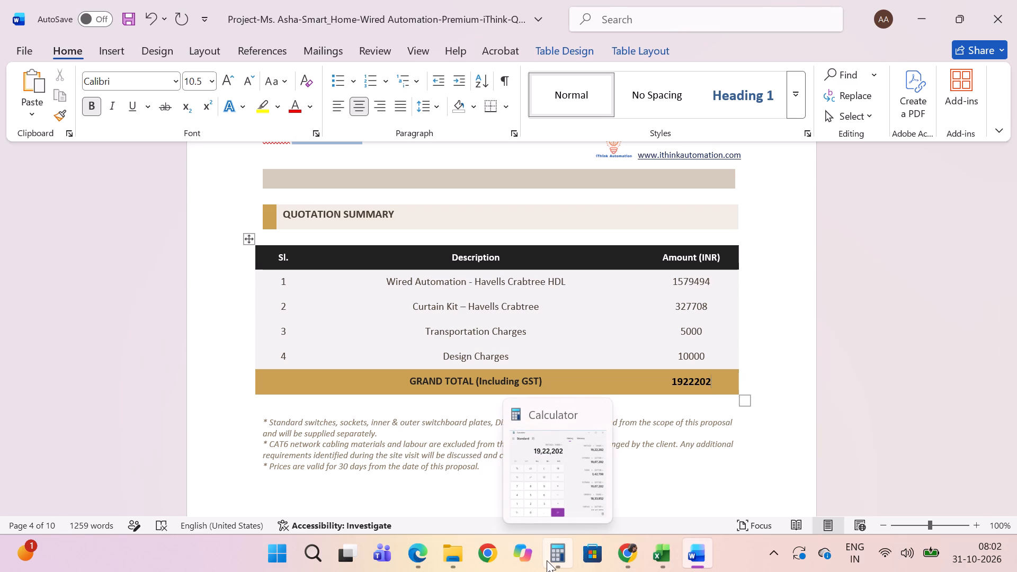
Remove "Distribution Box" from the first exclusion note under the Quotation Summary table.
{"action": "scroll", "coordinate": [694, 460], "scroll_direction": "up", "scroll_amount": 5}
{"action": "scroll", "coordinate": [694, 460], "scroll_direction": "down", "scroll_amount": 1}
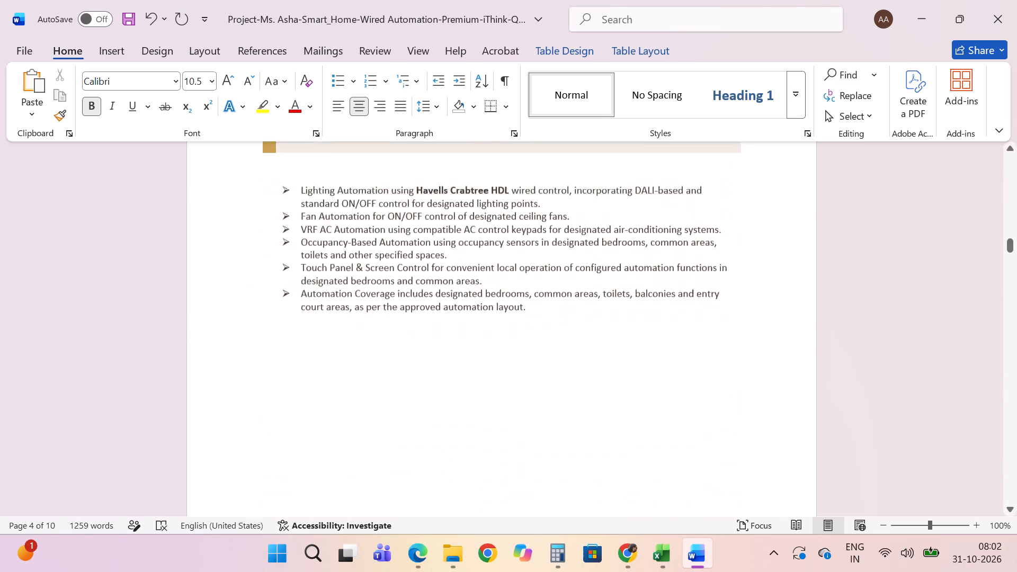
{"action": "scroll", "coordinate": [694, 460], "scroll_direction": "down", "scroll_amount": 4}
{"action": "scroll", "coordinate": [613, 459], "scroll_direction": "down", "scroll_amount": 2}
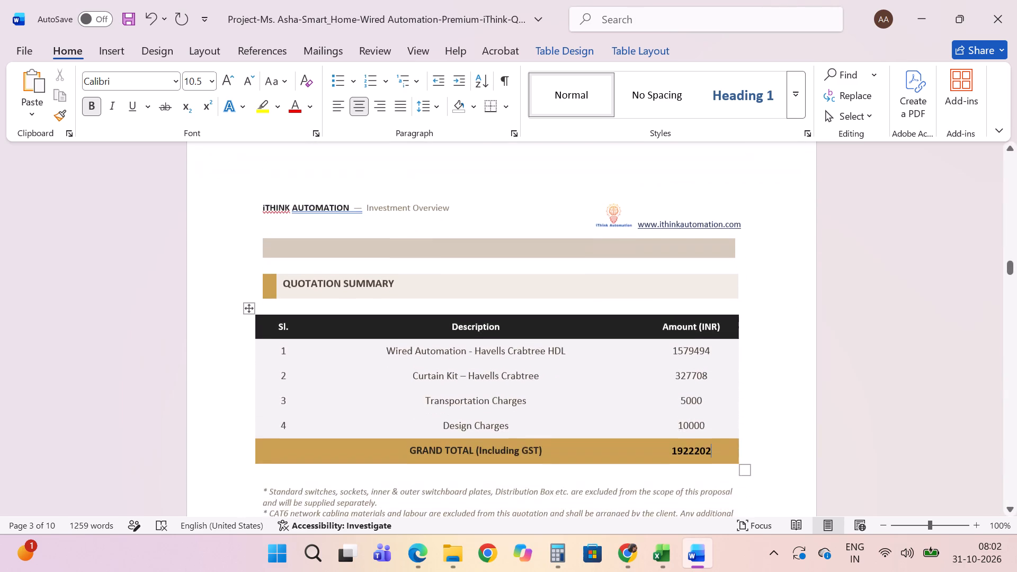
{"action": "scroll", "coordinate": [613, 459], "scroll_direction": "down", "scroll_amount": 1}
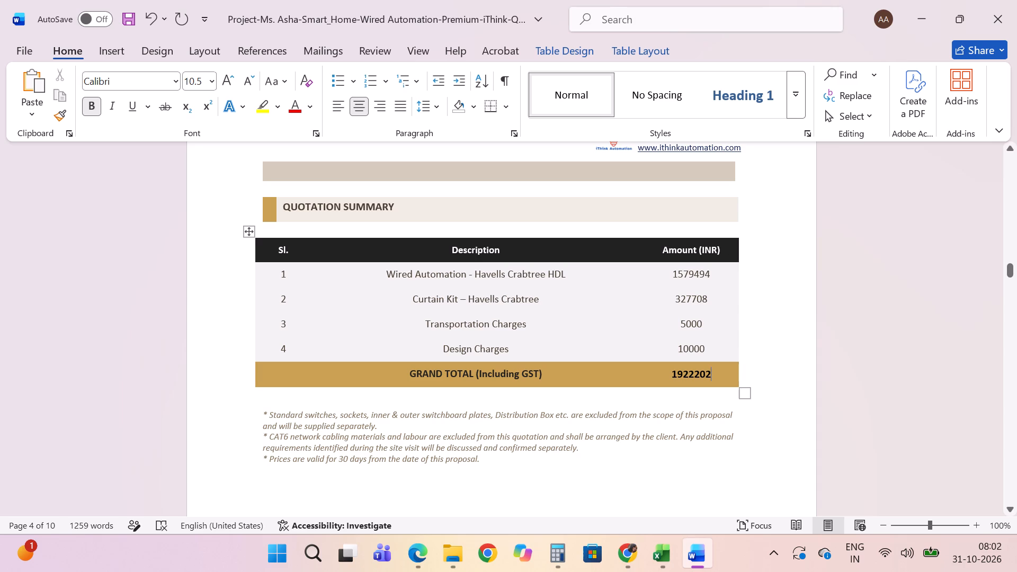
{"action": "left_click", "coordinate": [556, 419]}
{"action": "key", "text": "BackSpace"}
{"action": "key", "text": "BackSpace"}
{"action": "key", "text": "BackSpace"}
{"action": "key", "text": "BackSpace"}
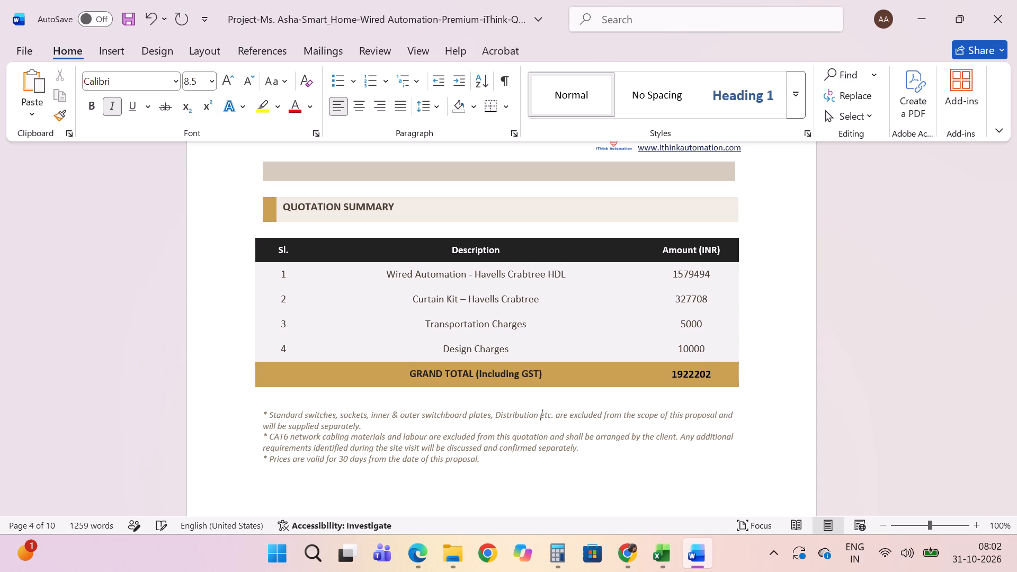
{"action": "key", "text": "BackSpace"}
{"action": "key", "text": "BackSpace"}
{"action": "key", "text": "BackSpace"}
{"action": "key", "text": "BackSpace"}
{"action": "key", "text": "BackSpace"}
{"action": "key", "text": "BackSpace"}
{"action": "key", "text": "BackSpace"}
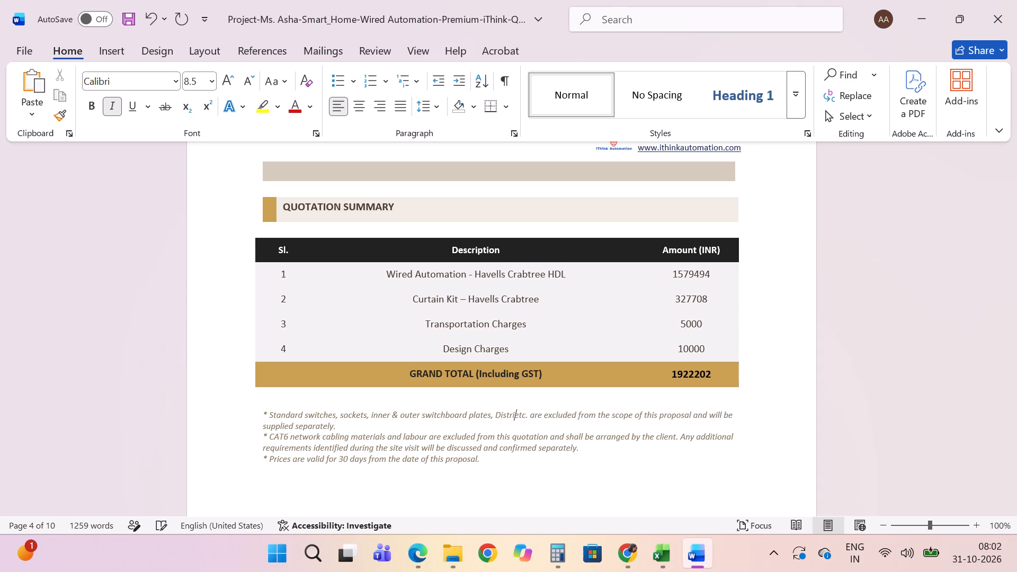
{"action": "key", "text": "BackSpace"}
{"action": "key", "text": "BackSpace"}
{"action": "key", "text": "BackSpace"}
{"action": "key", "text": "BackSpace"}
{"action": "key", "text": "BackSpace"}
{"action": "key", "text": "BackSpace"}
{"action": "key", "text": "BackSpace"}
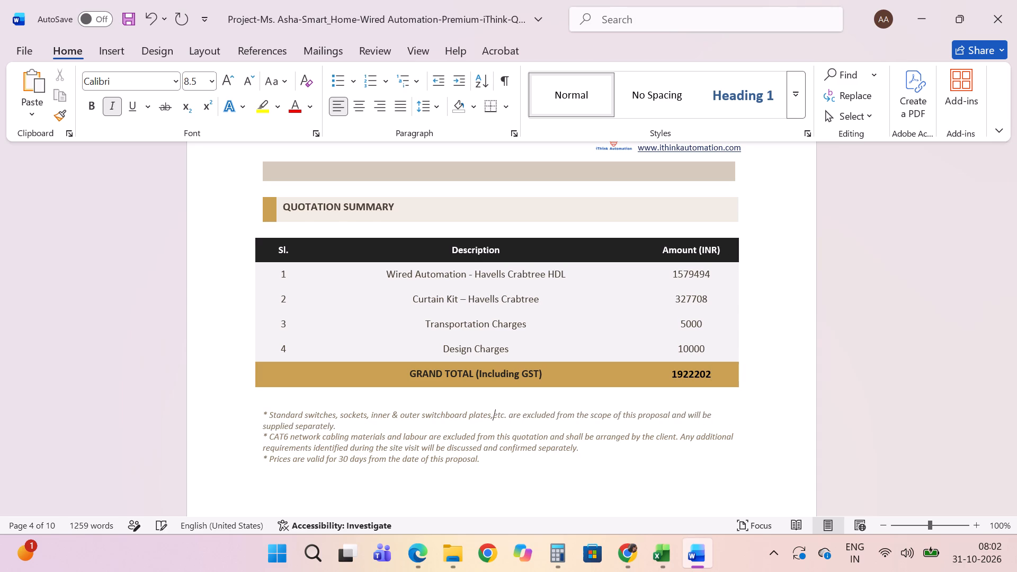
{"action": "key", "text": "BackSpace"}
{"action": "key", "text": "space"}
Change the Date on the proposal's cover page to 31/10/2026 and save the document.
{"action": "scroll", "coordinate": [556, 419], "scroll_direction": "up", "scroll_amount": 5}
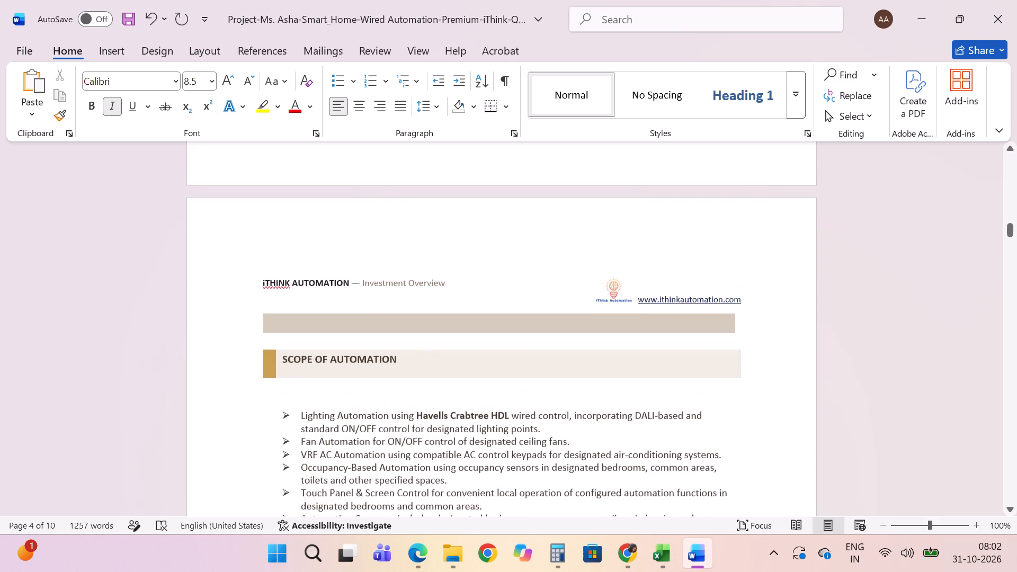
{"action": "scroll", "coordinate": [556, 419], "scroll_direction": "up", "scroll_amount": 6}
{"action": "scroll", "coordinate": [556, 419], "scroll_direction": "down", "scroll_amount": 5}
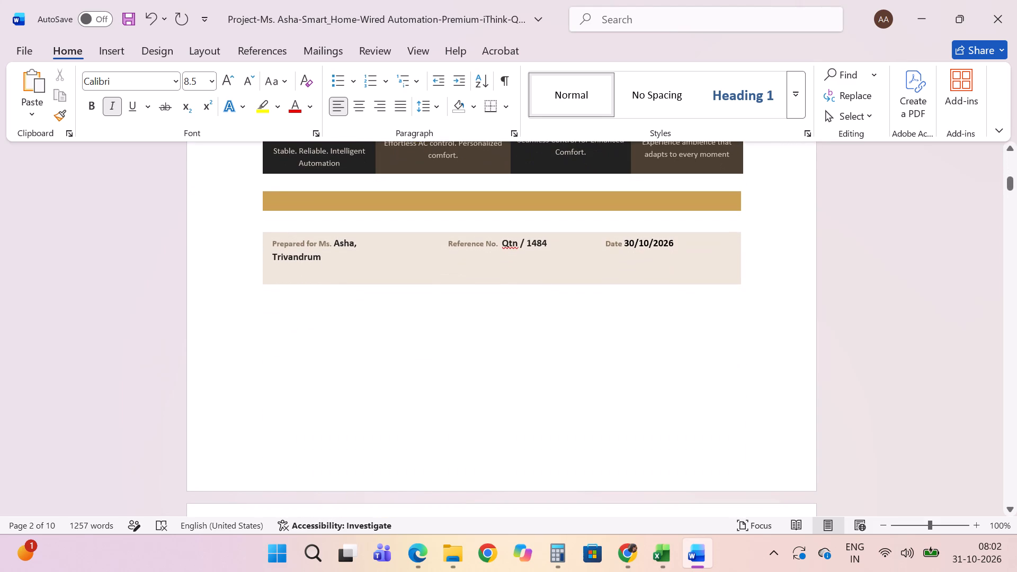
{"action": "left_click", "coordinate": [631, 242]}
{"action": "key", "text": "Right"}
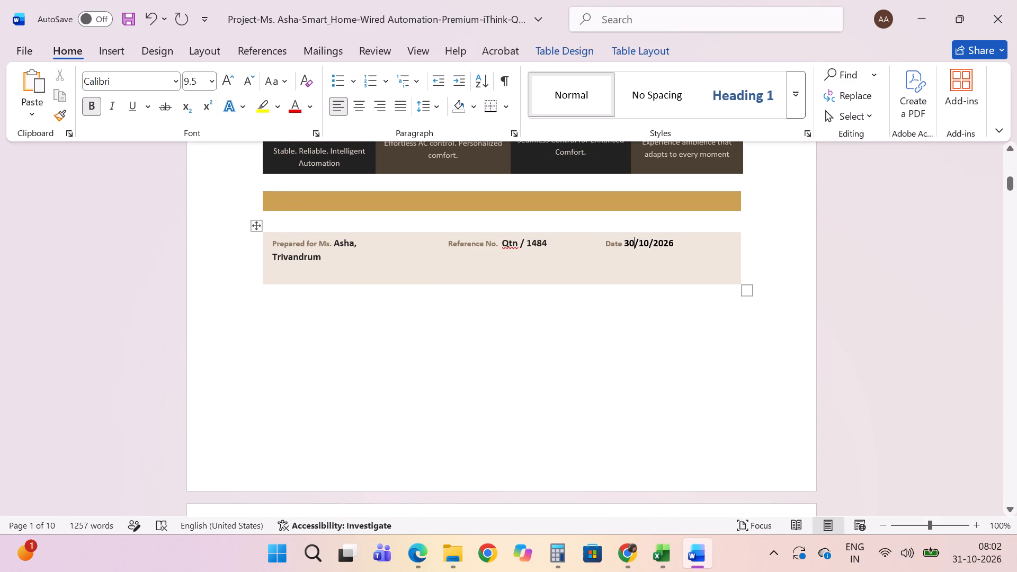
{"action": "key", "text": "BackSpace"}
{"action": "key", "text": "1"}
{"action": "left_click", "coordinate": [128, 13]}
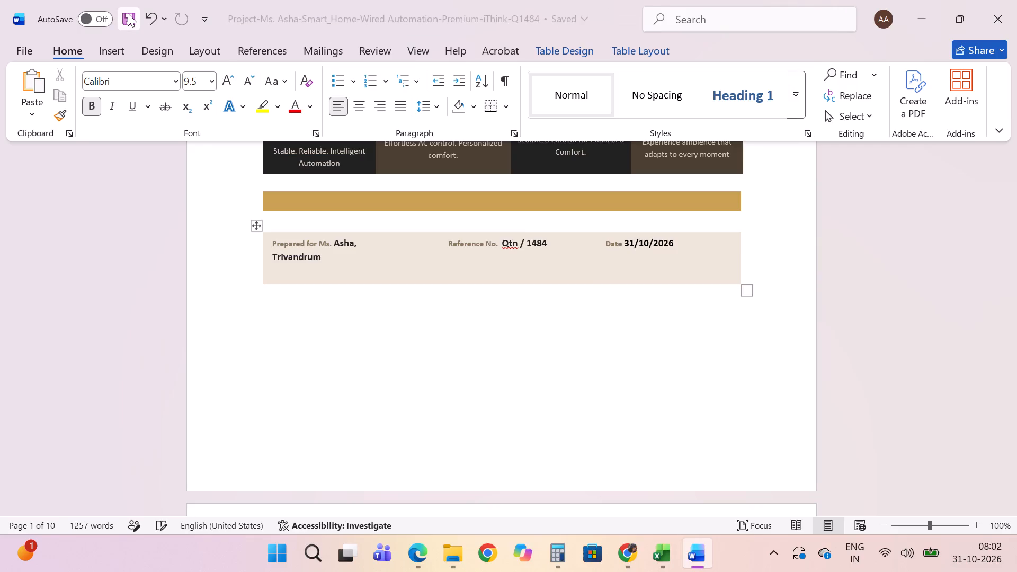
Save a PDF copy of the proposal in Downloads under its existing file name.
{"action": "key", "text": "ctrl+p"}
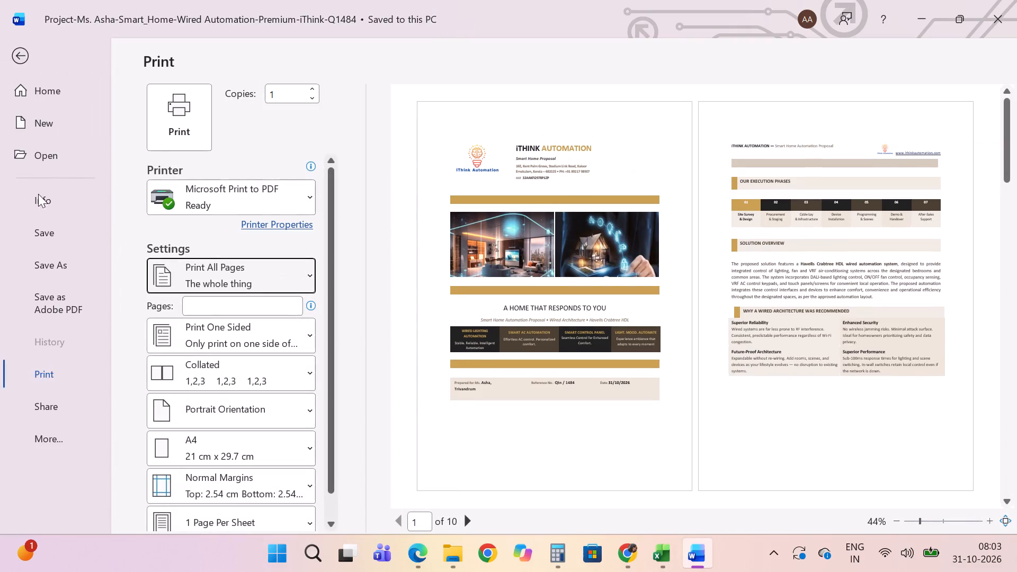
{"action": "left_click", "coordinate": [64, 260]}
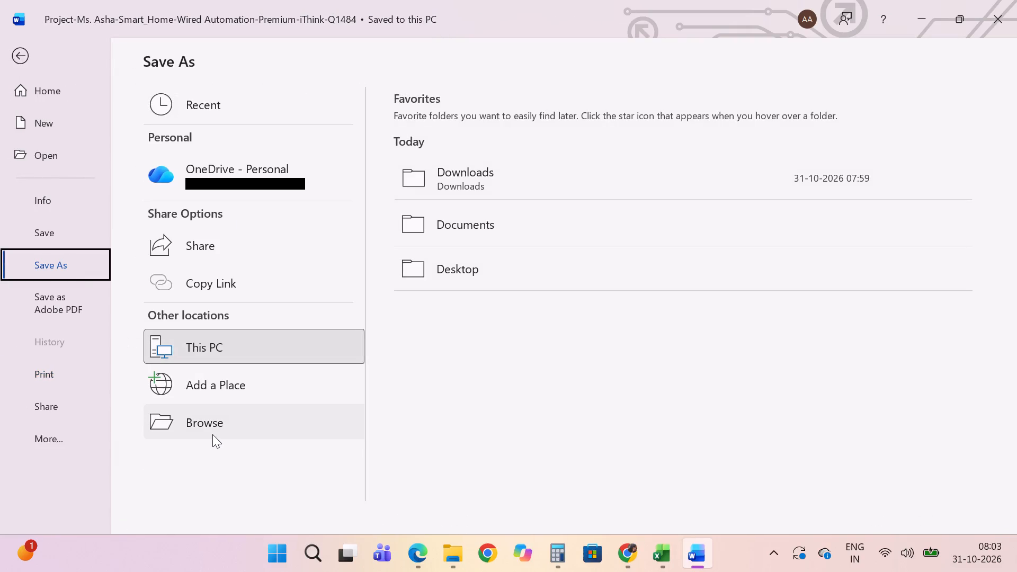
{"action": "left_click", "coordinate": [212, 434]}
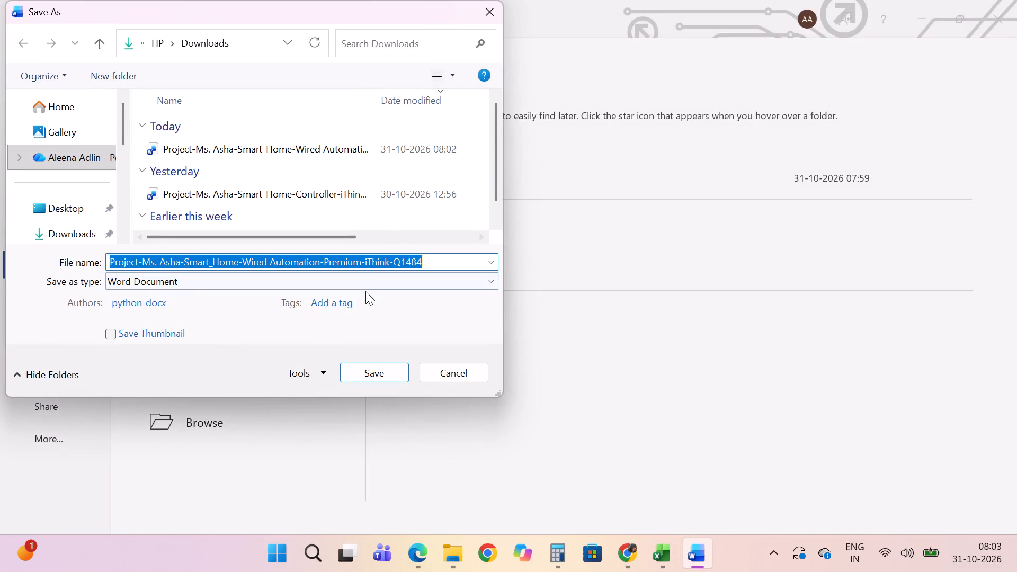
{"action": "left_click_drag", "start_coordinate": [369, 283], "coordinate": [222, 398]}
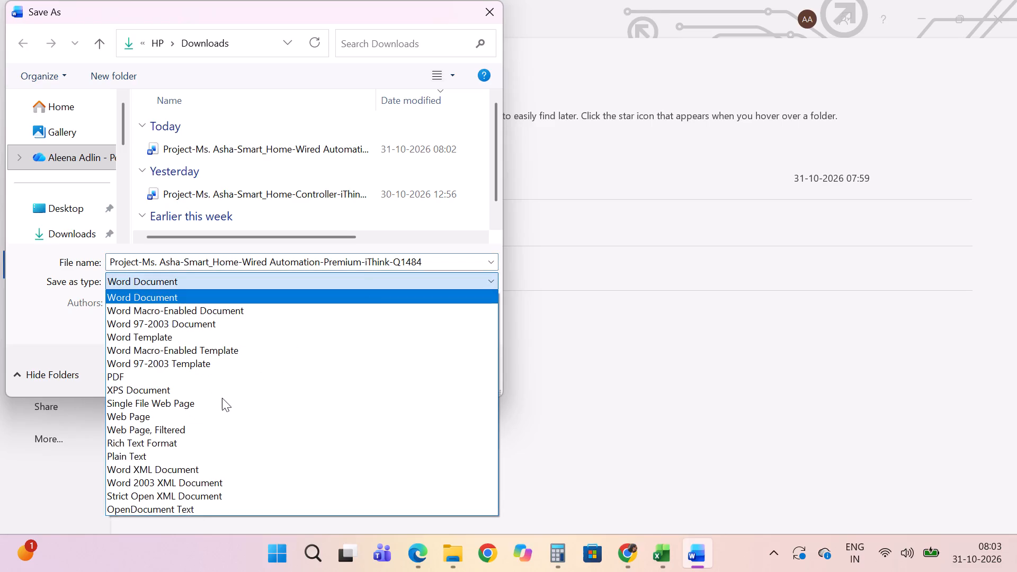
{"action": "left_click_drag", "start_coordinate": [222, 398], "coordinate": [220, 374]}
{"action": "left_click", "coordinate": [220, 374]}
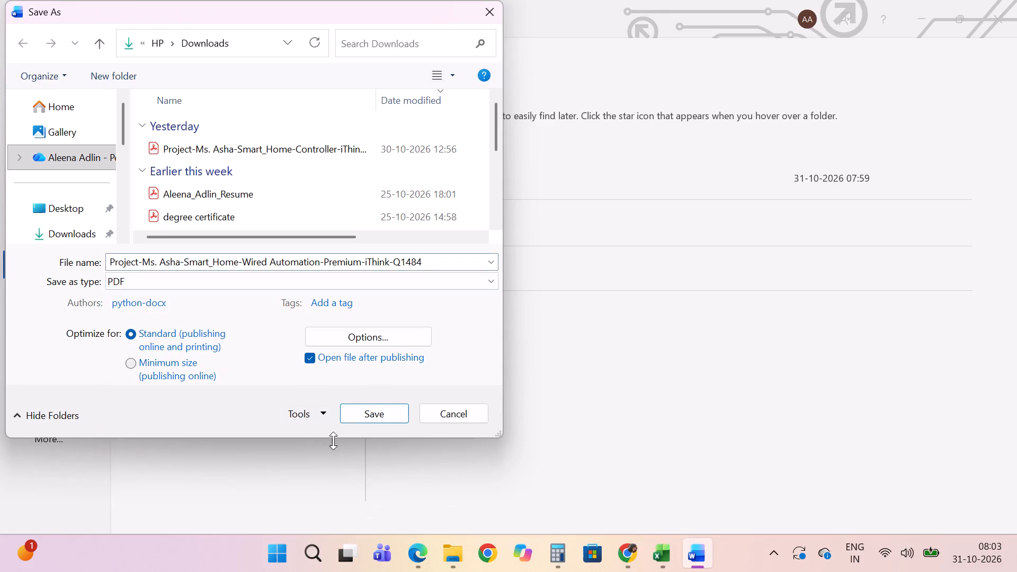
{"action": "left_click", "coordinate": [375, 412]}
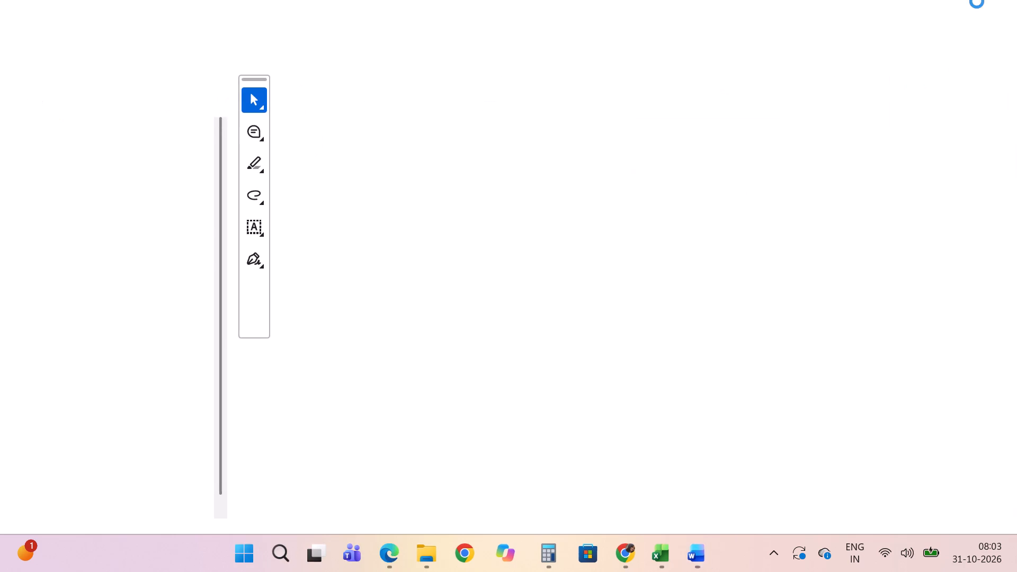
Close the exported PDF and the Word proposal.
{"action": "left_click", "coordinate": [1016, 1]}
{"action": "left_click", "coordinate": [1016, 1]}
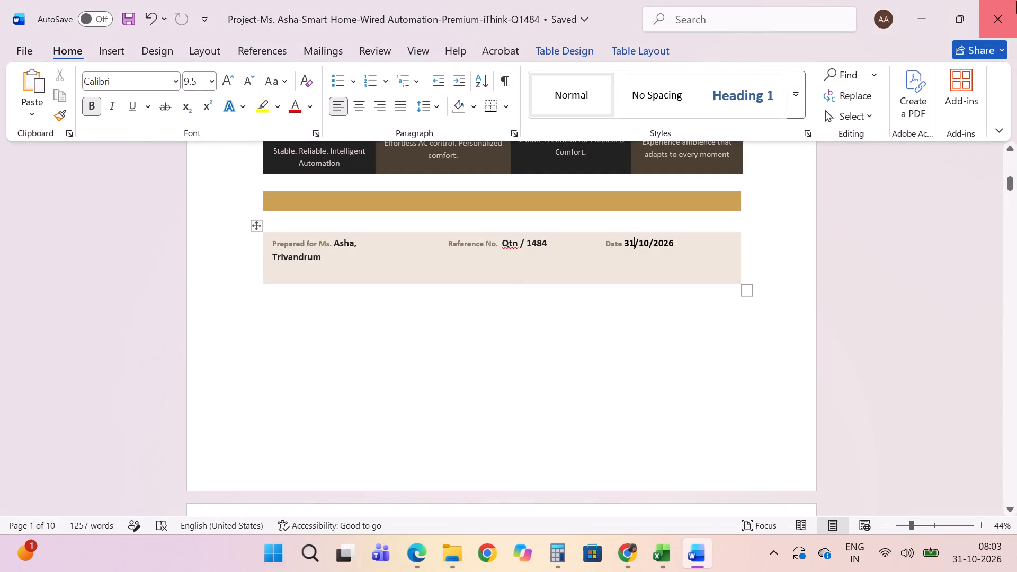
Close the Premium Wired Automation BOQ workbook in Excel, saving its changes.
{"action": "left_click", "coordinate": [1016, 1]}
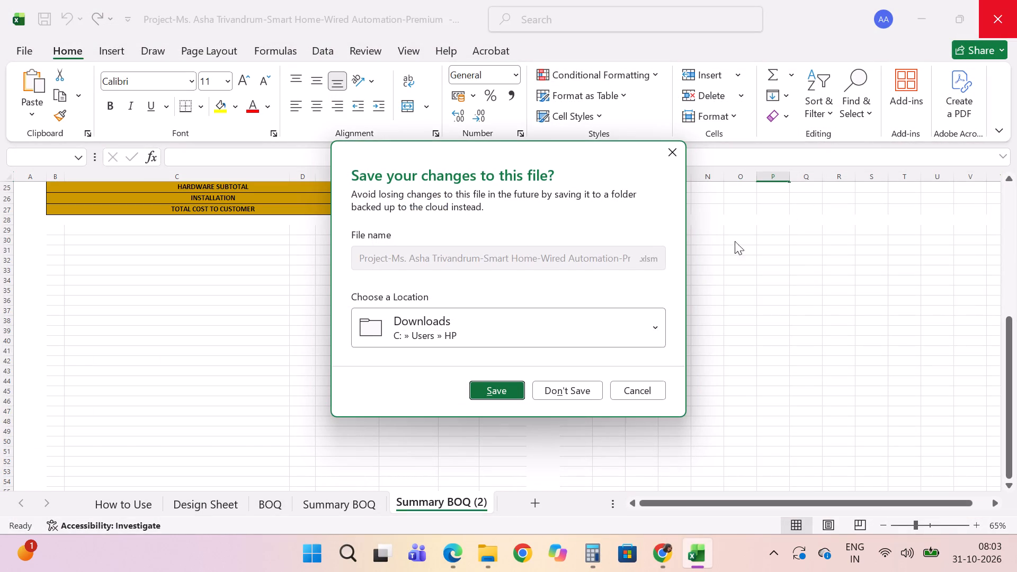
{"action": "left_click", "coordinate": [497, 382]}
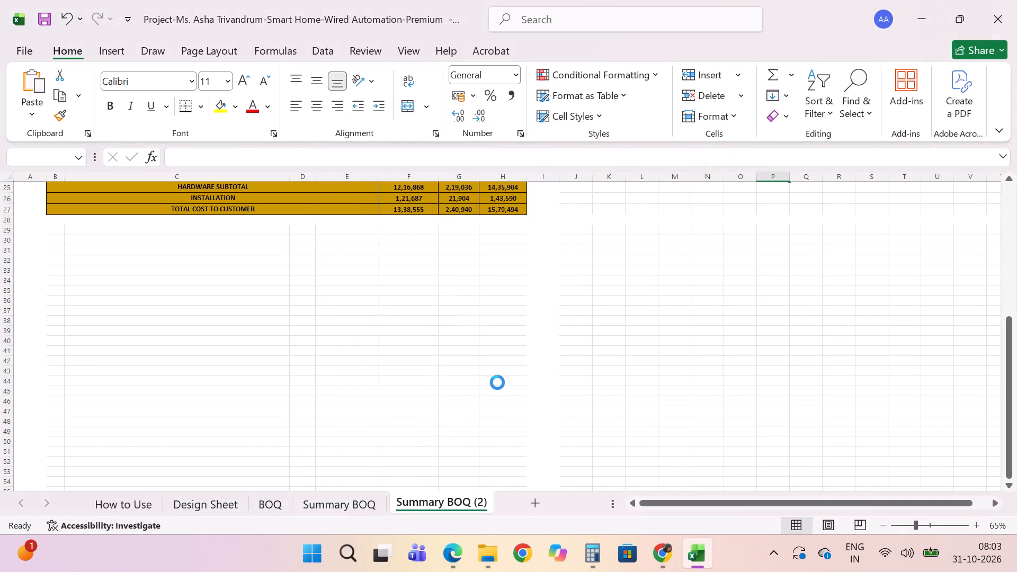
{"action": "left_click", "coordinate": [497, 382]}
{"action": "left_click", "coordinate": [1016, 0]}
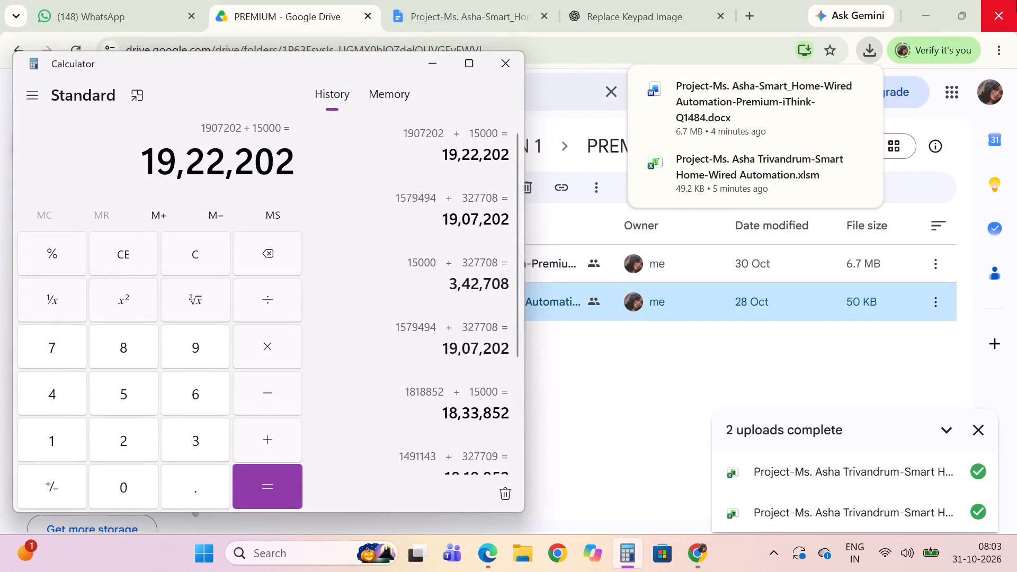